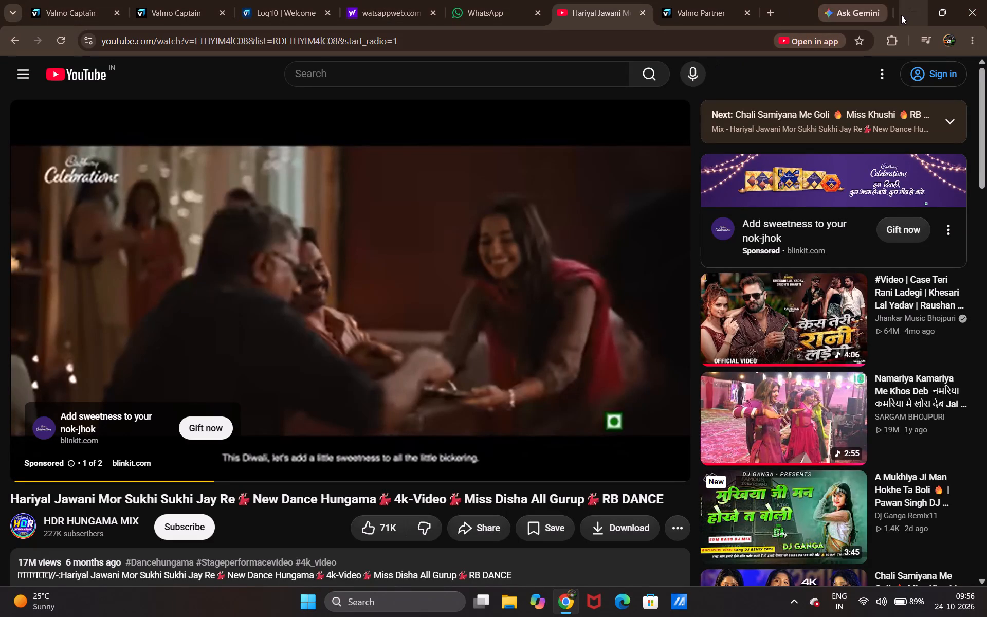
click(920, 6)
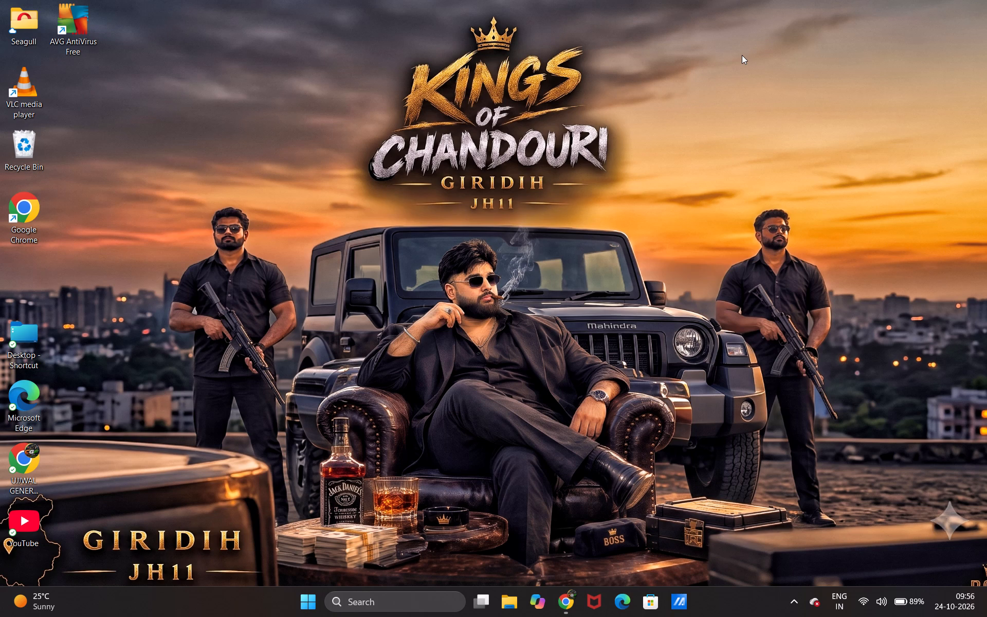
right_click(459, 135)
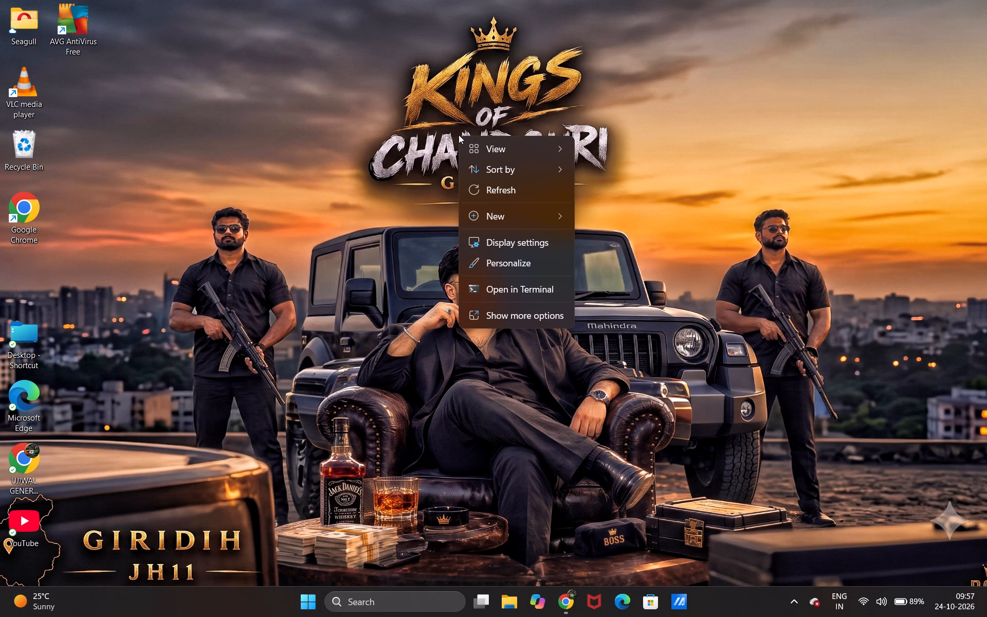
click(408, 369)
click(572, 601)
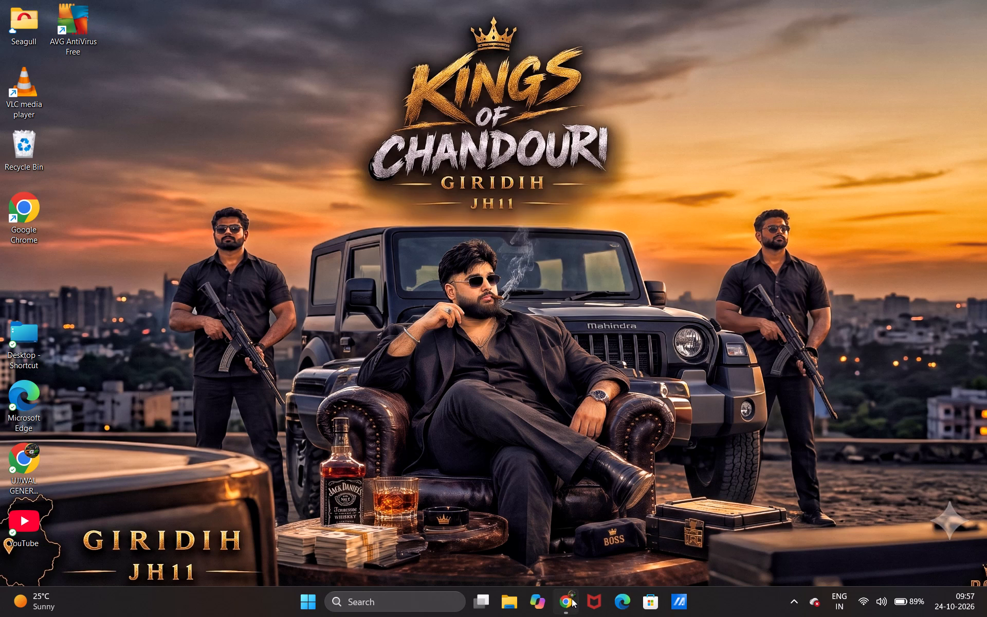
click(191, 1)
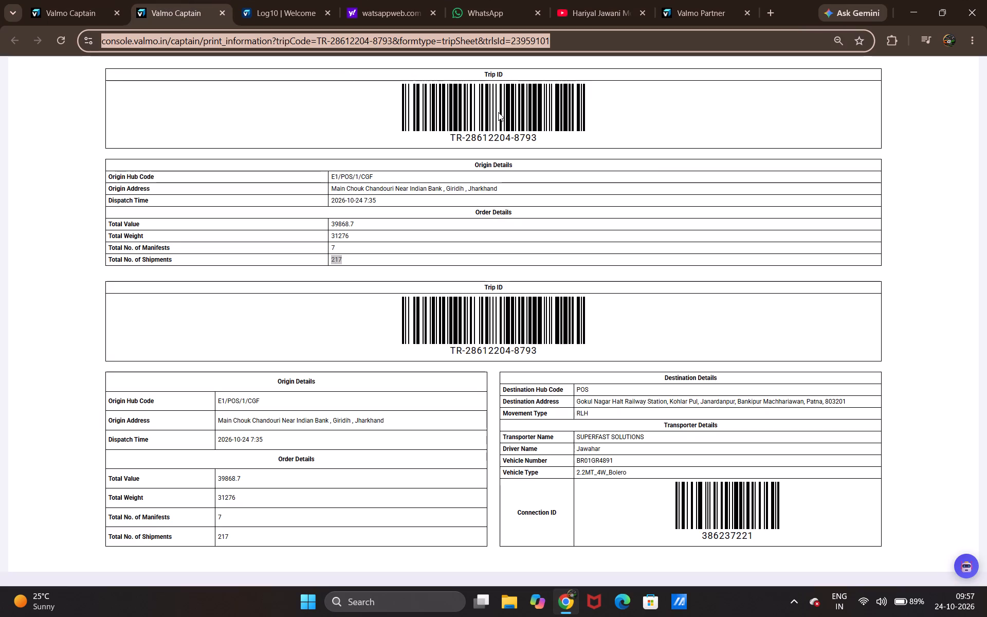
scroll(657, 158, up, 5)
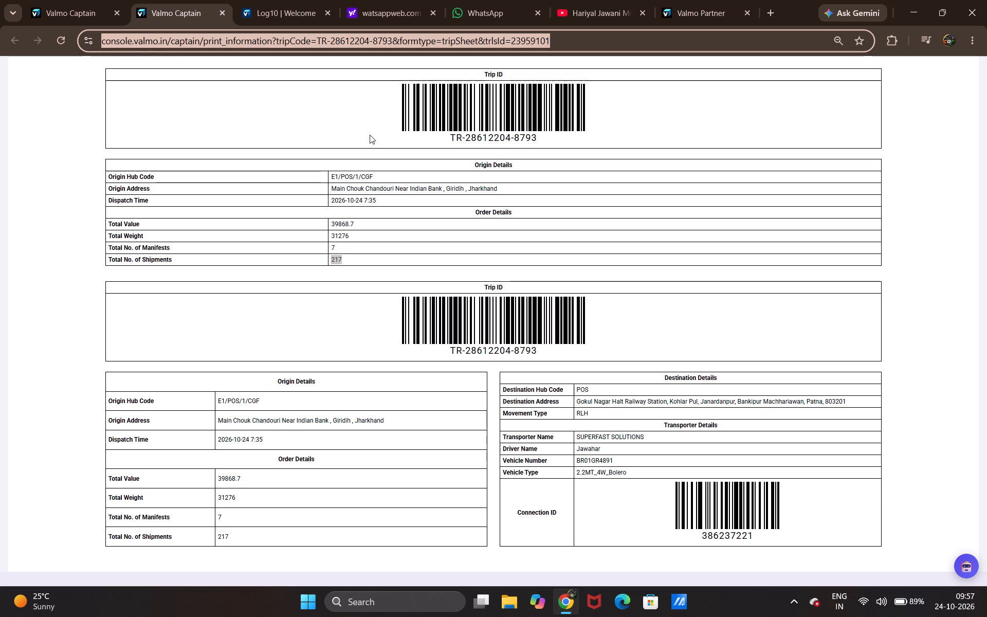
scroll(398, 134, up, 5)
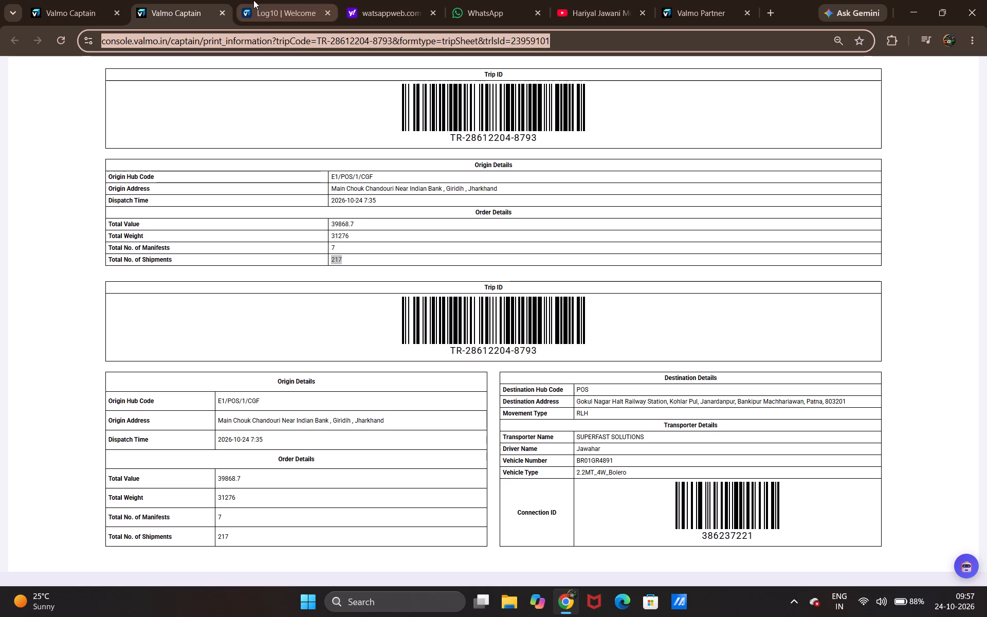
Switch to the Valmo Captain console showing waybill tracking and open its Inventory section.
click(253, 0)
click(101, 26)
click(26, 165)
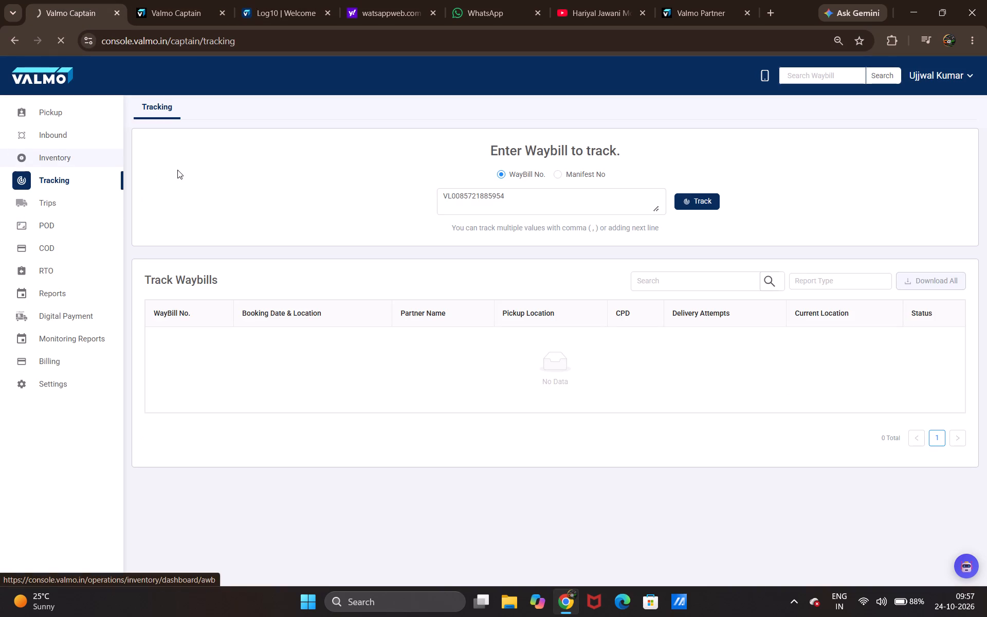
click(52, 158)
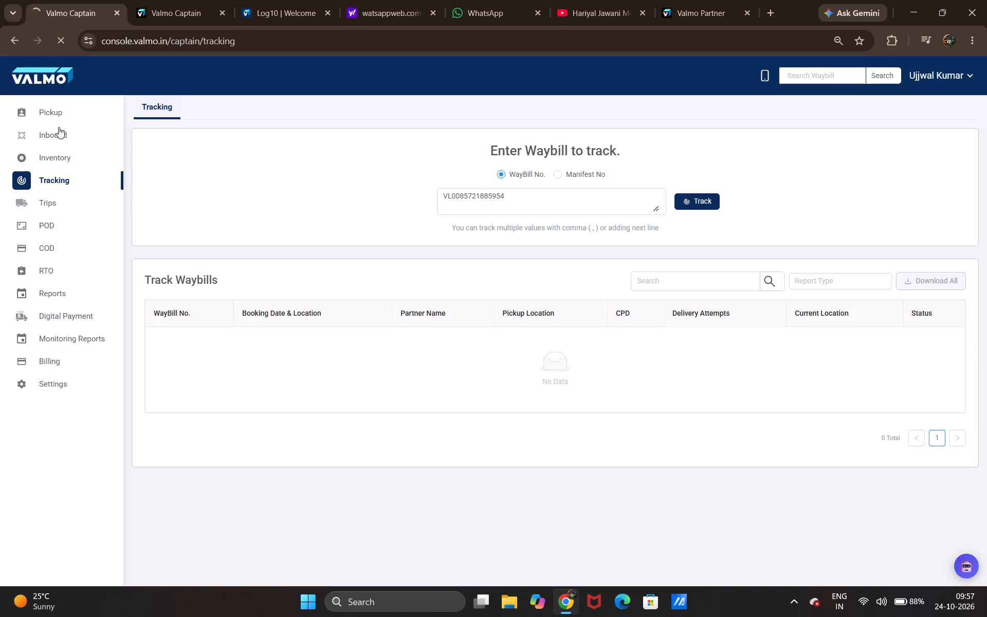
click(50, 133)
click(55, 155)
click(55, 155)
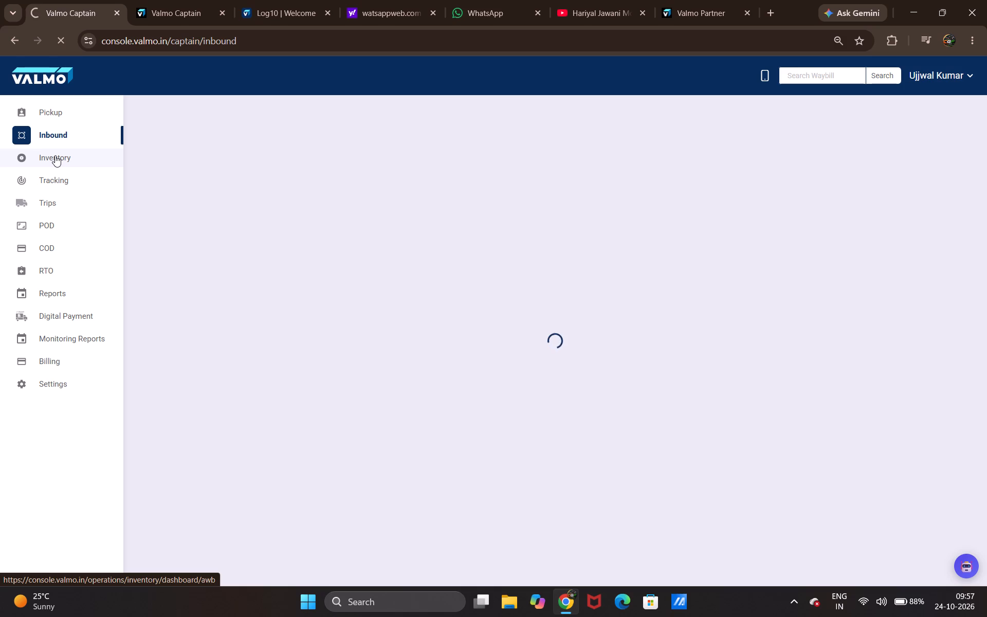
click(55, 155)
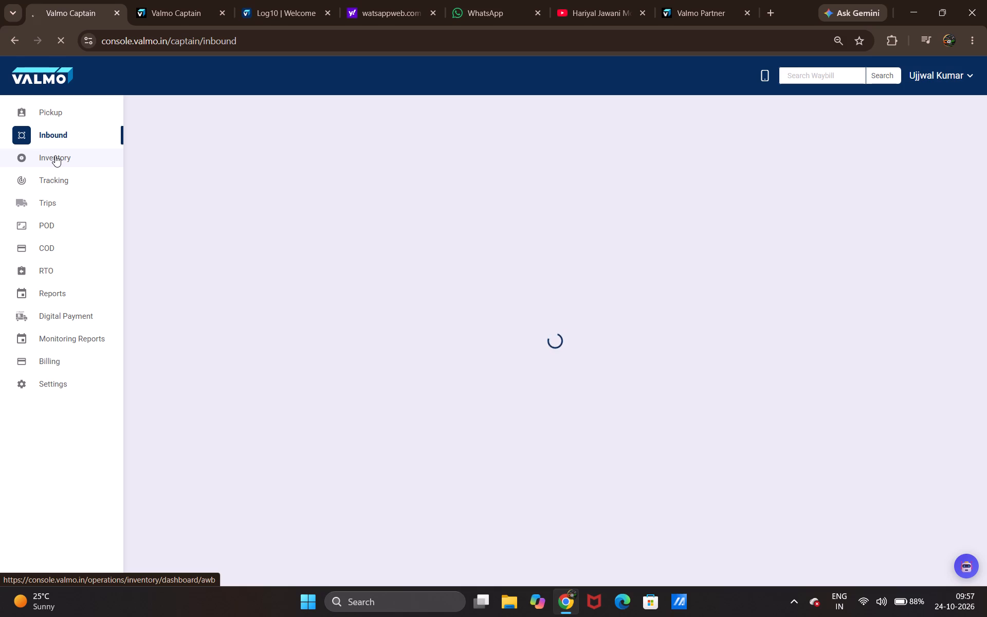
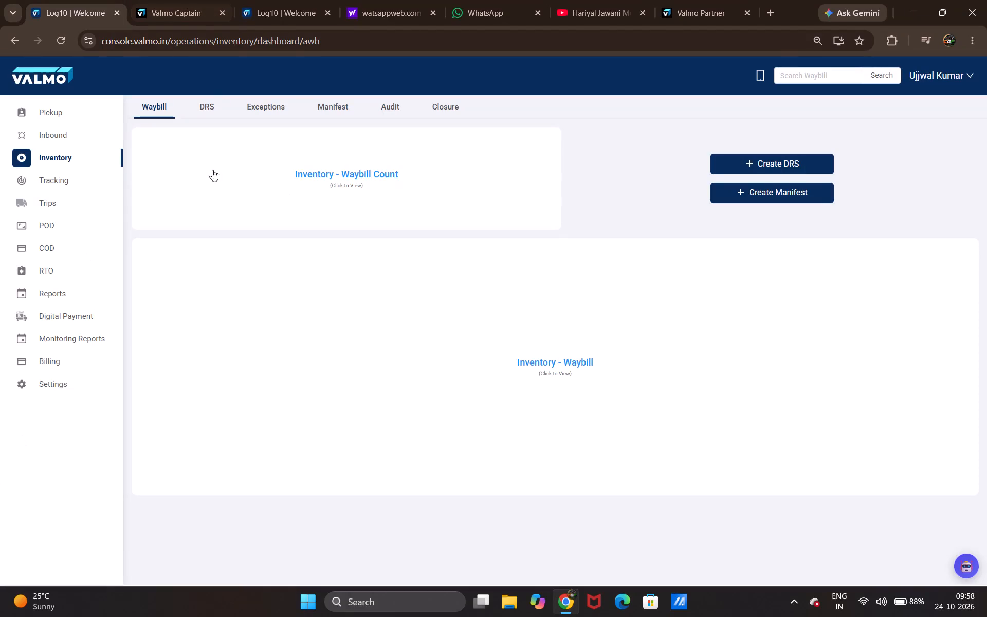
Open the RTO section and load its pending RTO waybill count and waybill list.
click(47, 220)
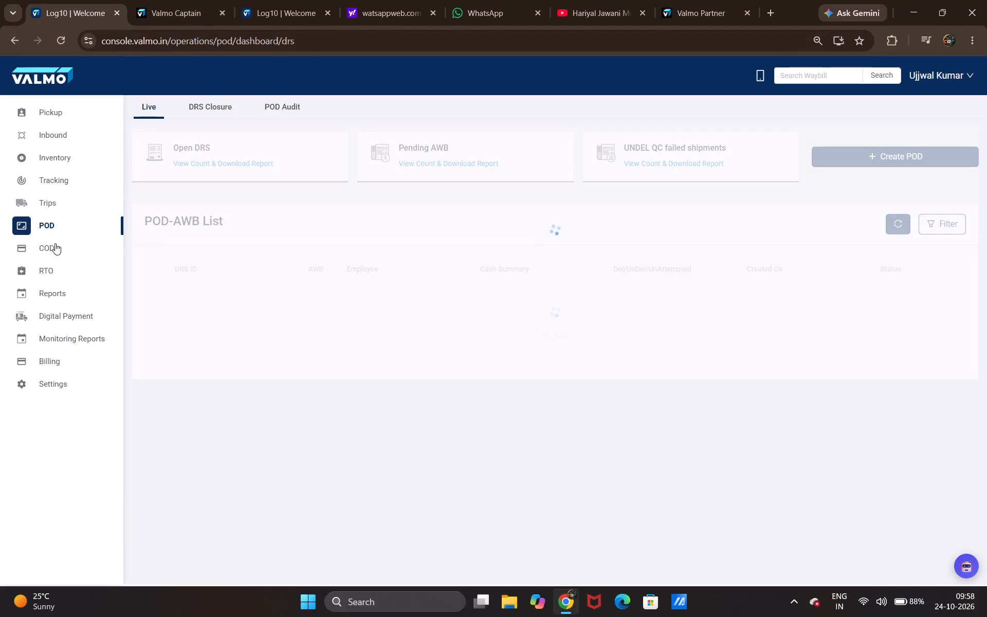
click(51, 268)
click(205, 195)
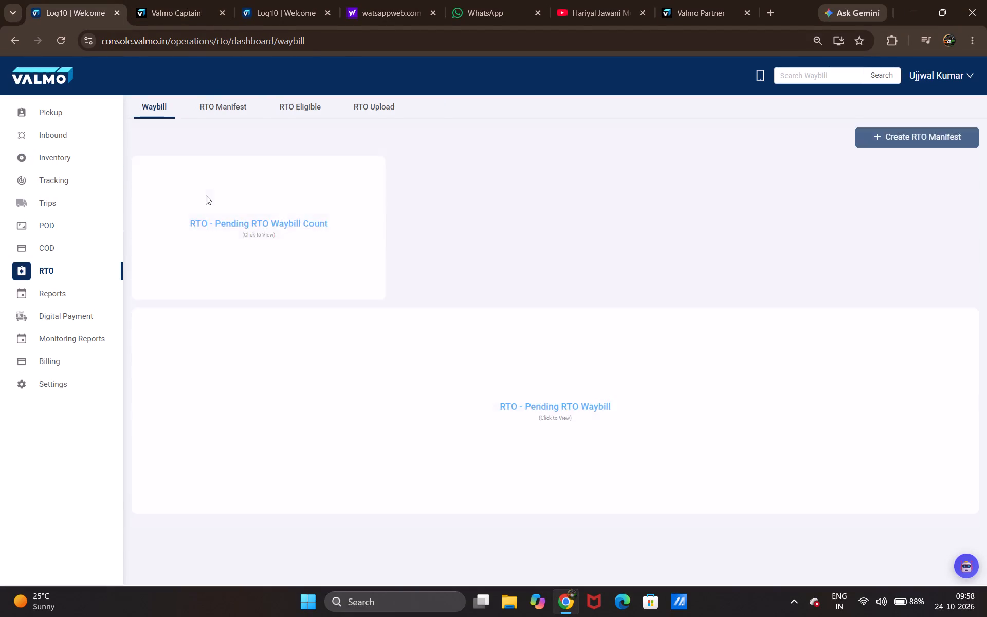
click(522, 344)
click(516, 349)
click(522, 370)
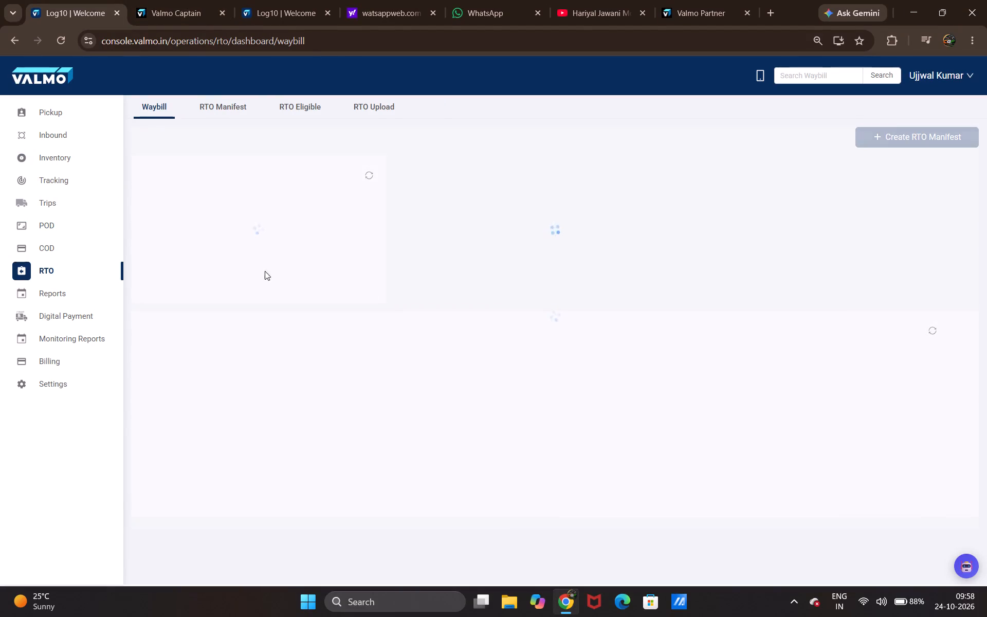
scroll(249, 267, down, 1)
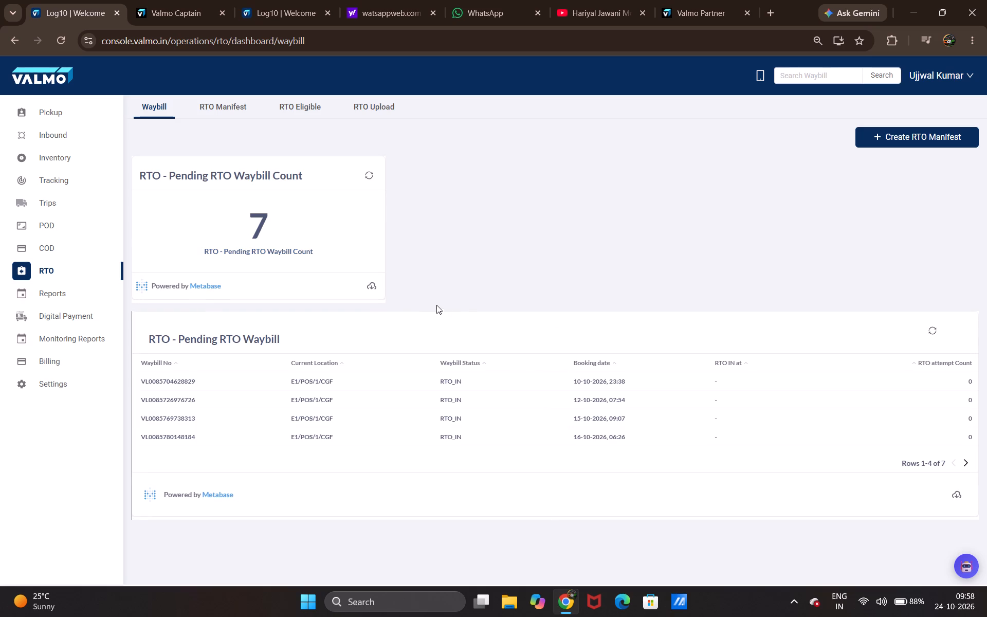
Download the bulk upload sample file from the RTO Upload page.
click(221, 109)
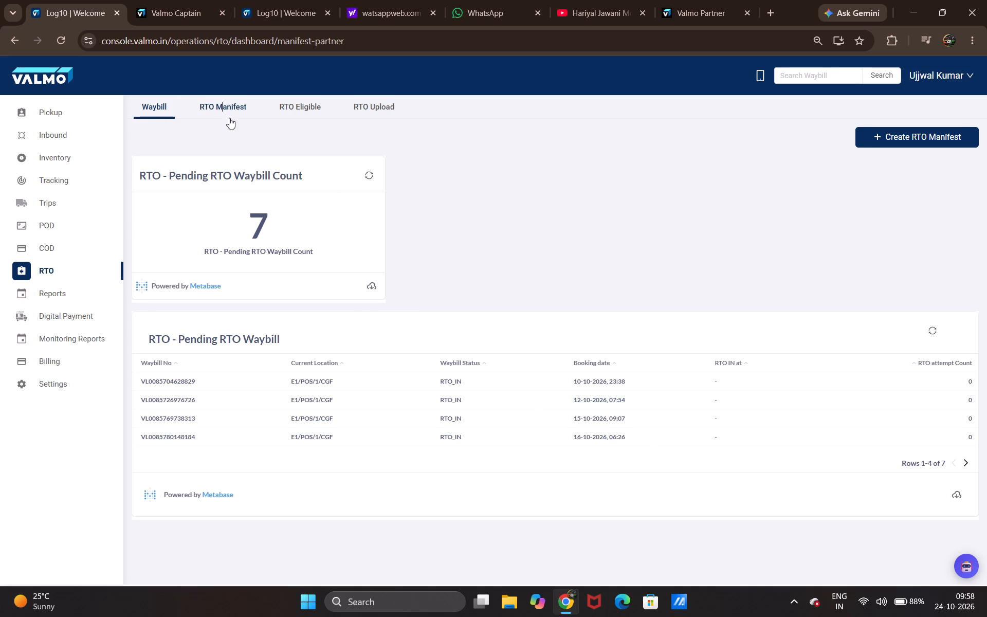
click(372, 106)
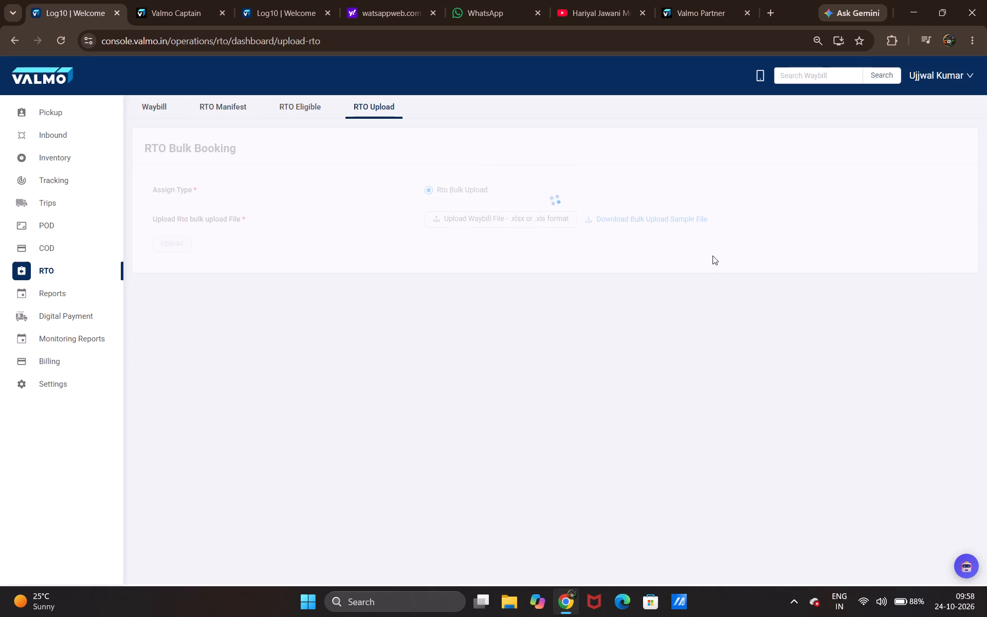
click(643, 220)
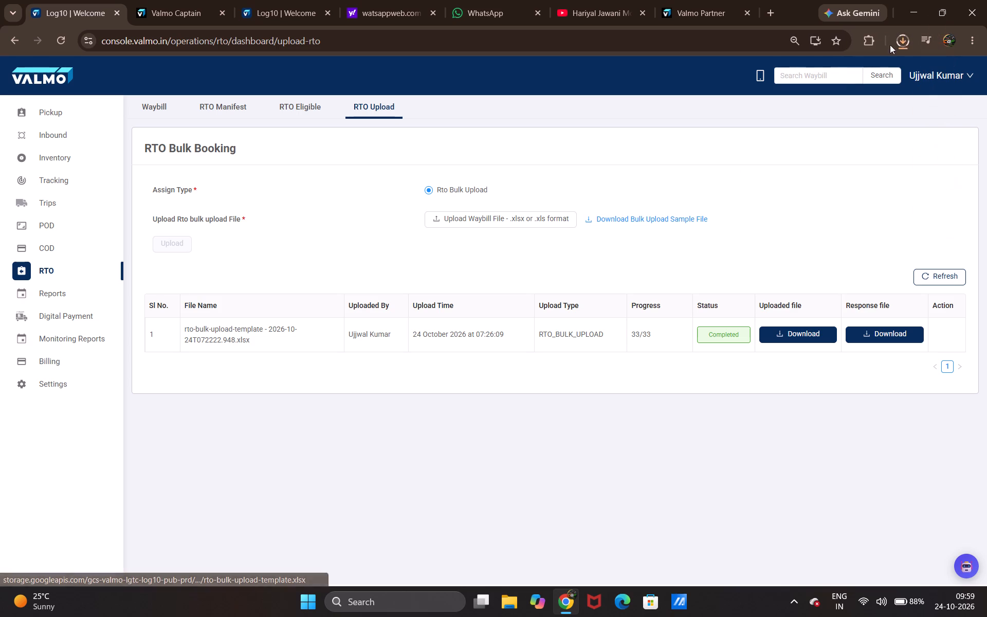
Open the newly downloaded rto-bulk-upload-template file in Excel, enable editing and maximize its window.
click(902, 38)
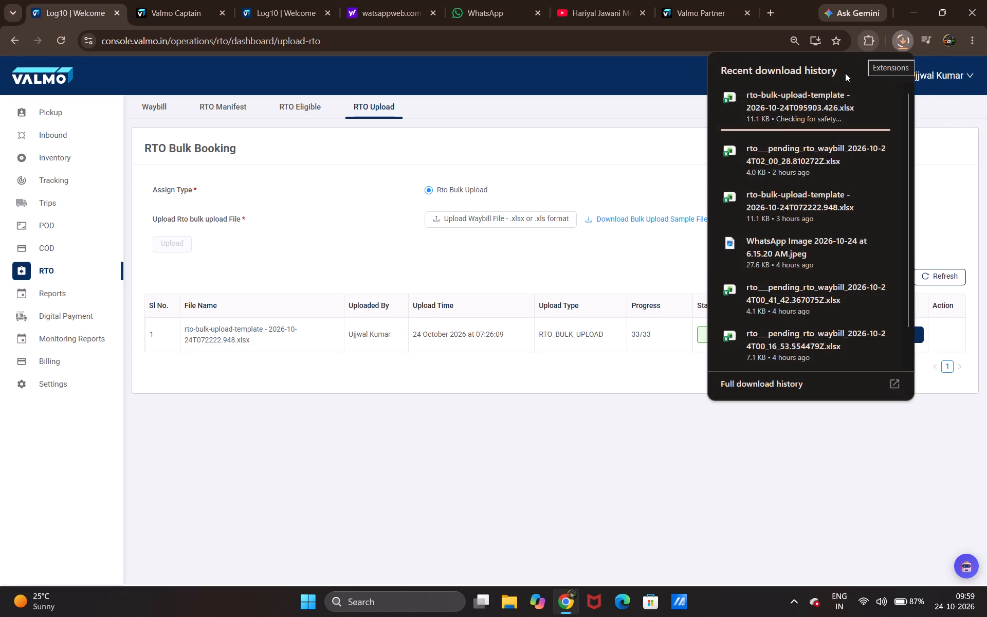
click(785, 104)
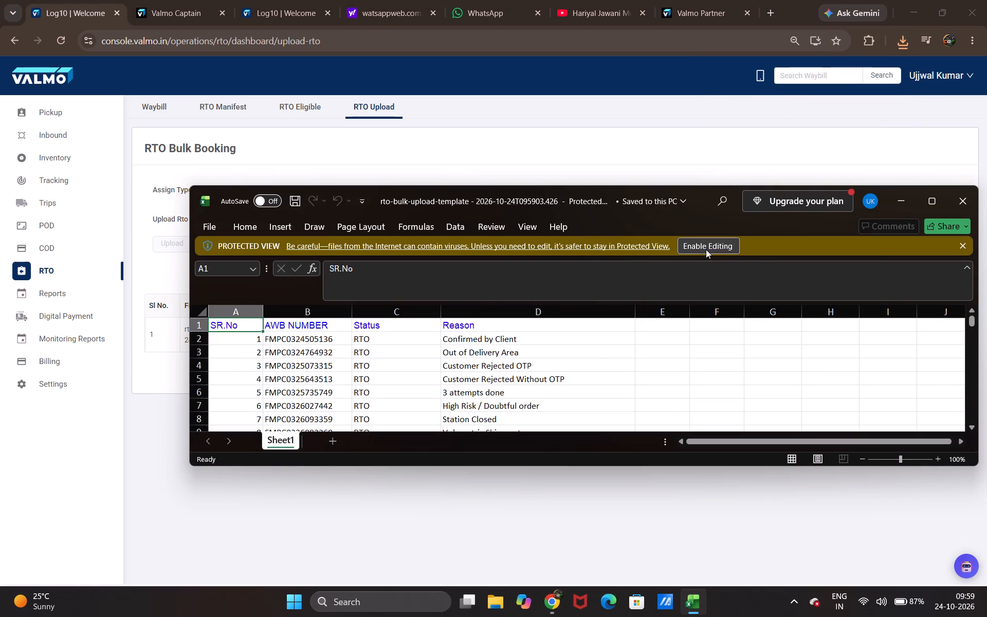
click(706, 249)
click(810, 77)
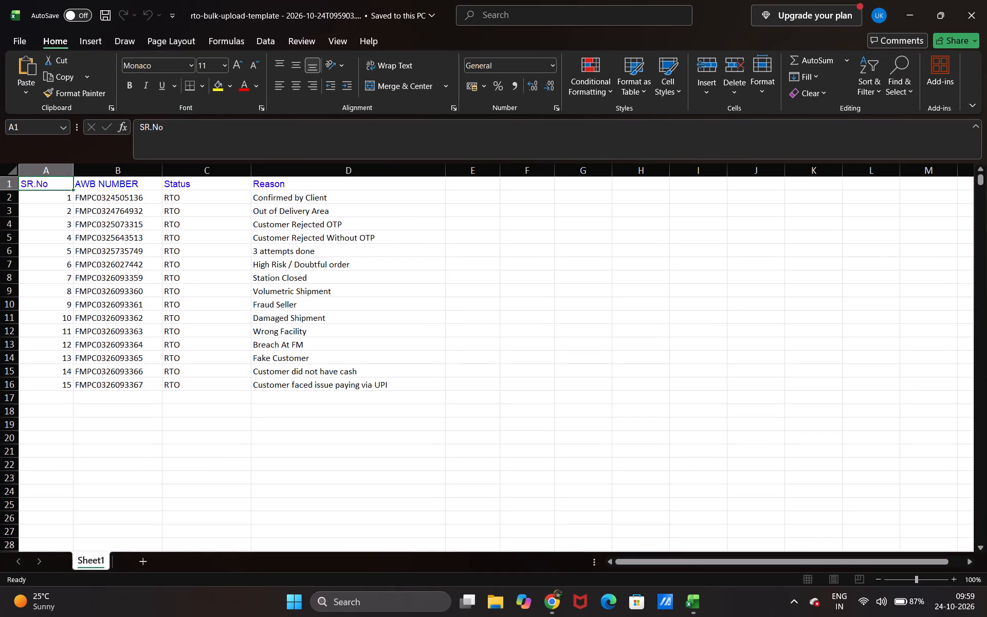
Select the first sample entry under AWB NUMBER in the template.
click(103, 202)
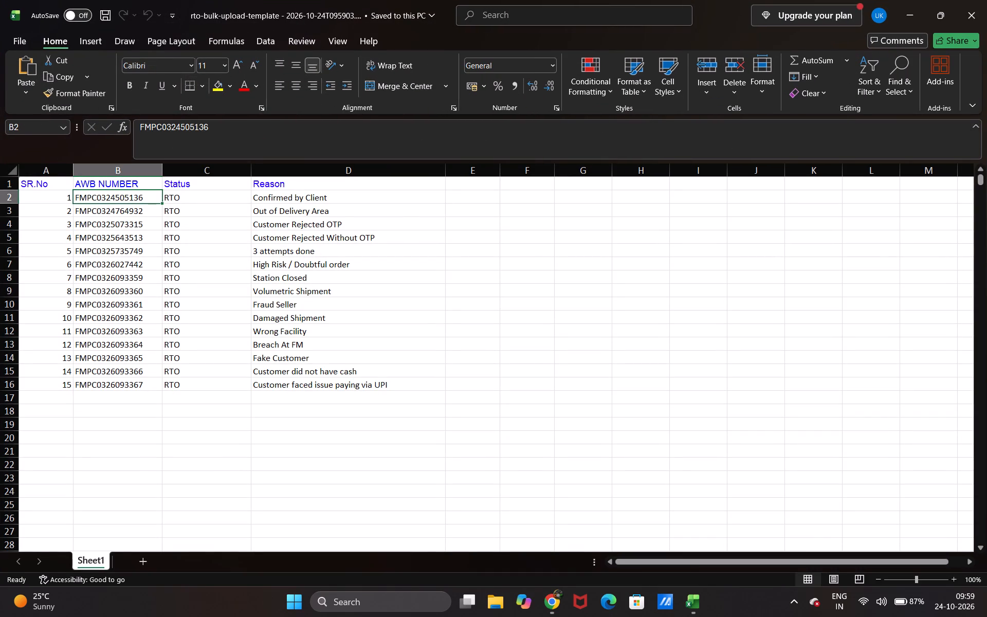
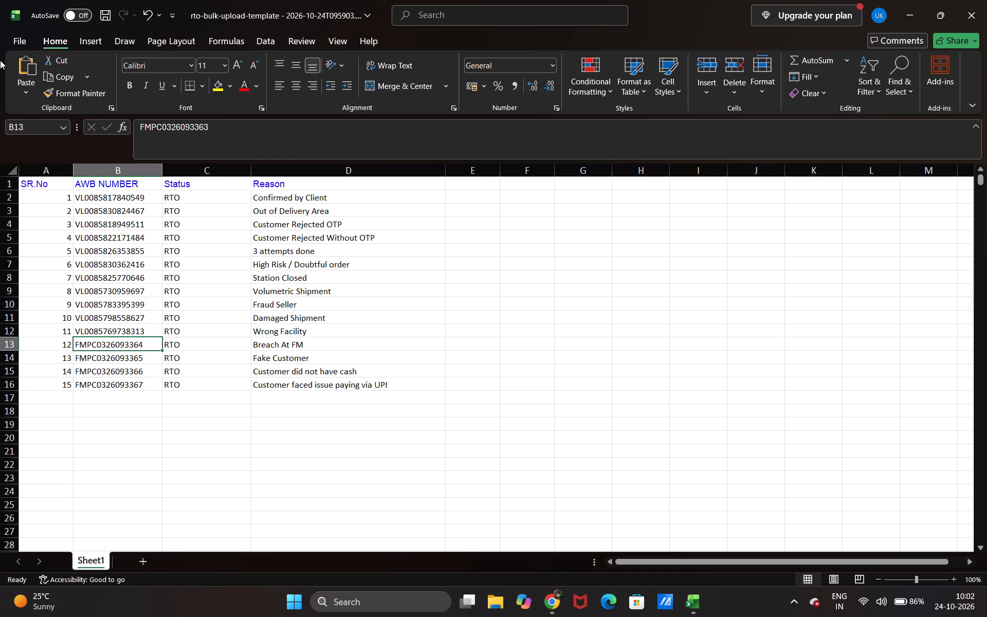
click(553, 597)
click(46, 183)
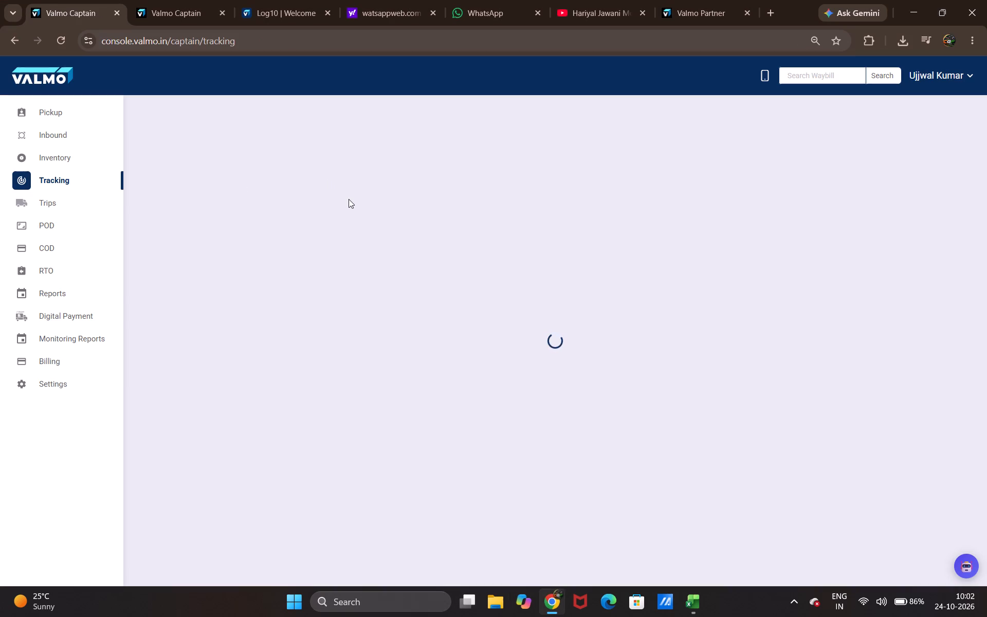
click(491, 202)
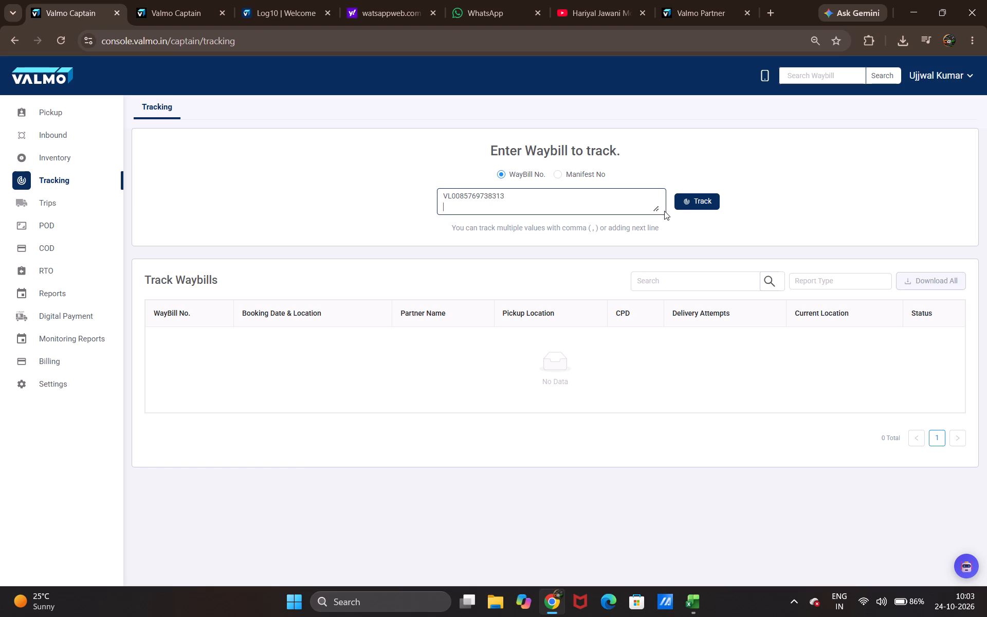
click(687, 204)
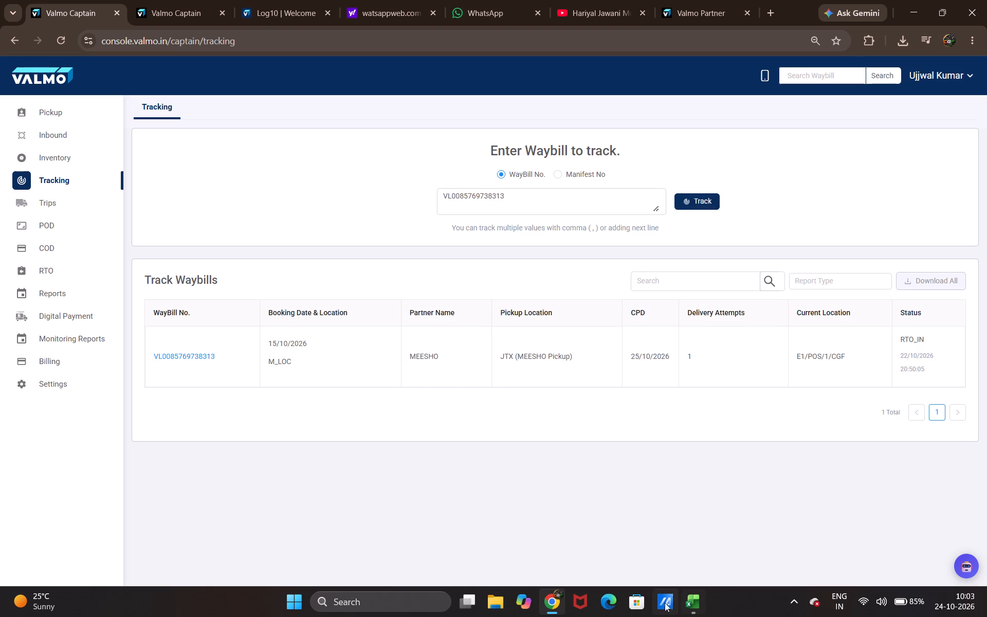
Return to the Excel template and clear the leftover sample AWB numbers in rows 13 to 16.
click(699, 599)
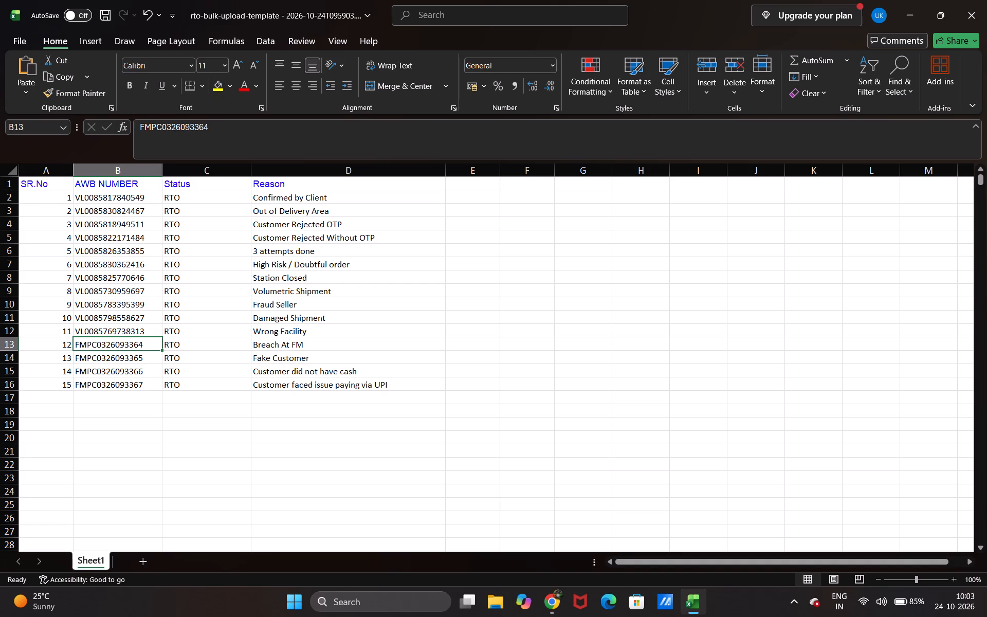
key(Return)
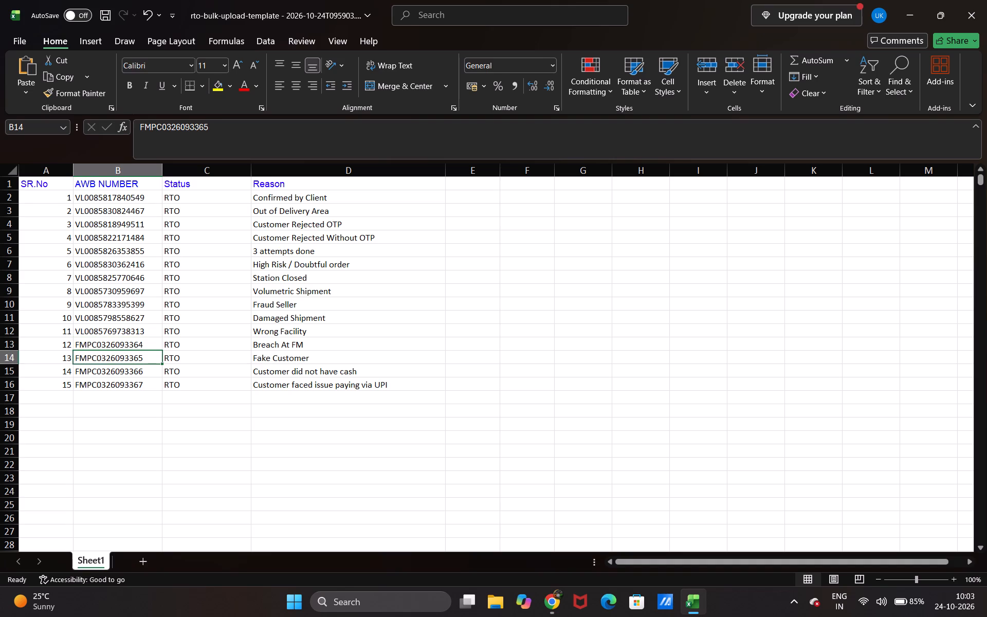
key(Up)
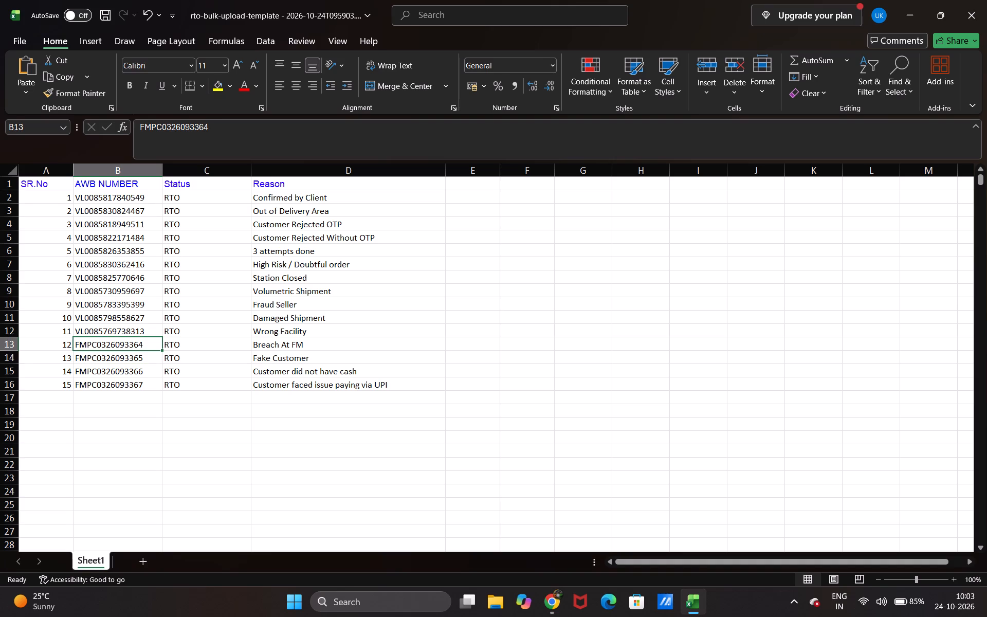
key(BackSpace)
key(Return)
key(BackSpace)
key(Return)
key(Return)
key(BackSpace)
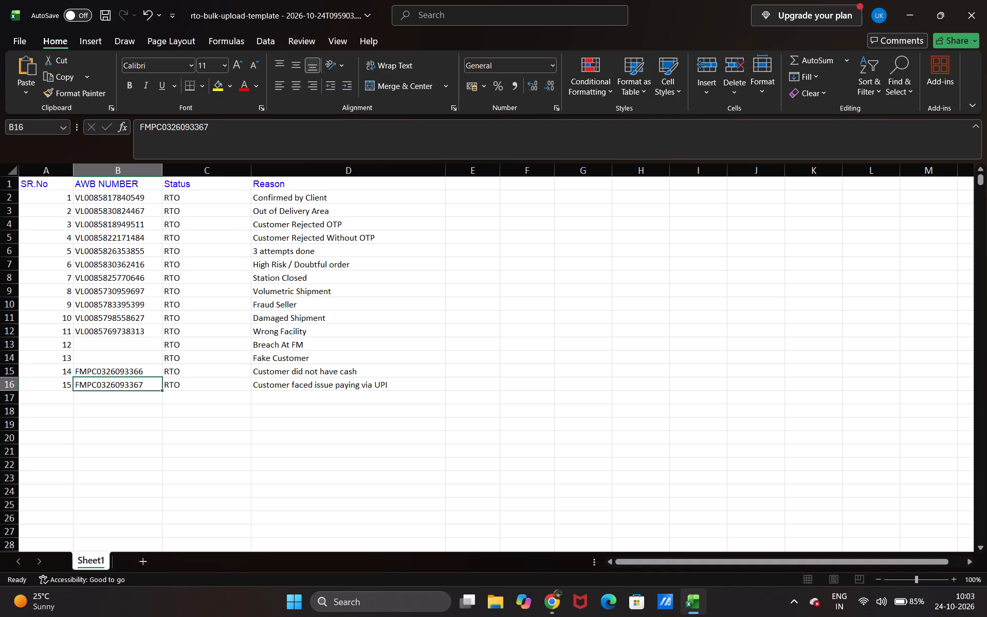
key(Up)
key(BackSpace)
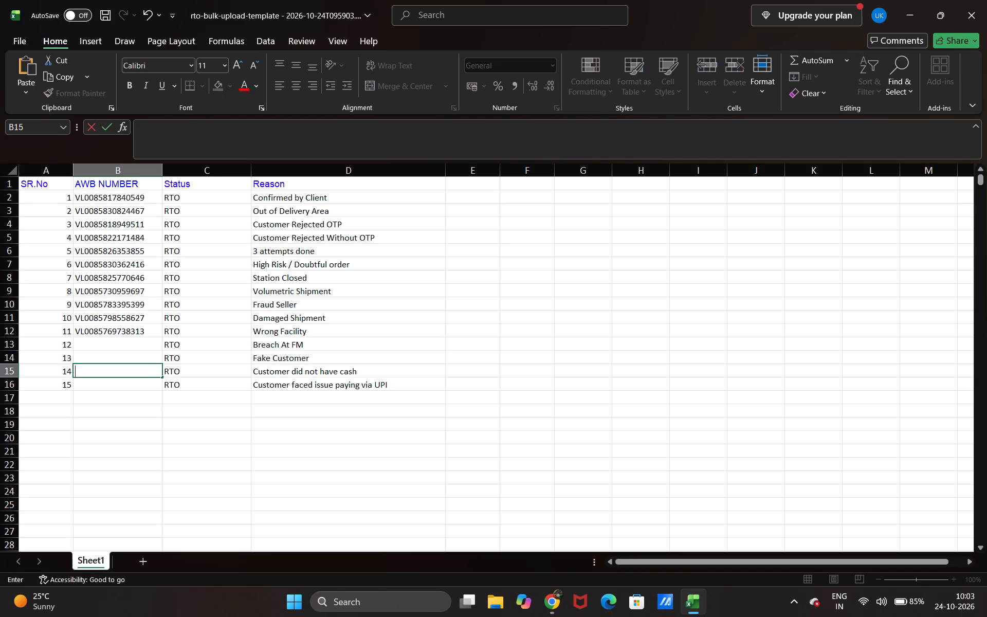
key(Return)
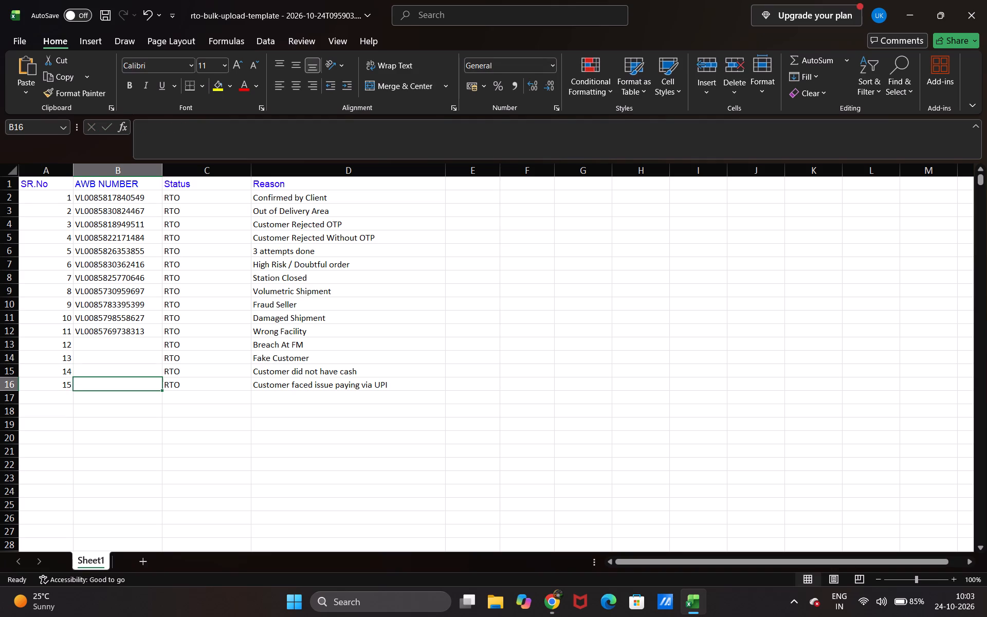
Clear the SR.No values in rows 13 to 16.
key(Left)
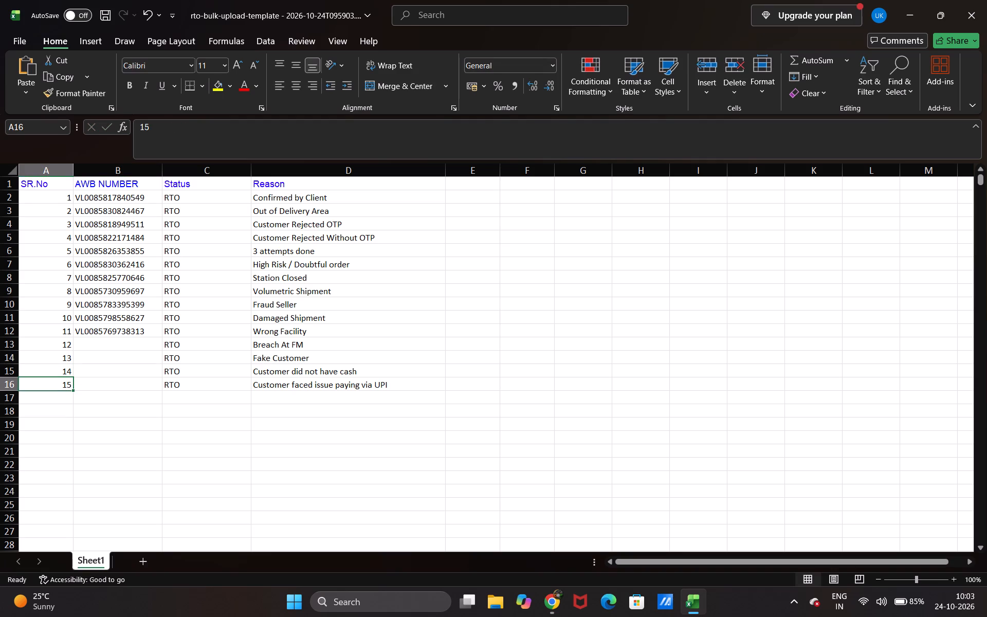
key(BackSpace)
key(Up)
key(BackSpace)
key(Up)
key(BackSpace)
key(Up)
key(BackSpace)
key(0)
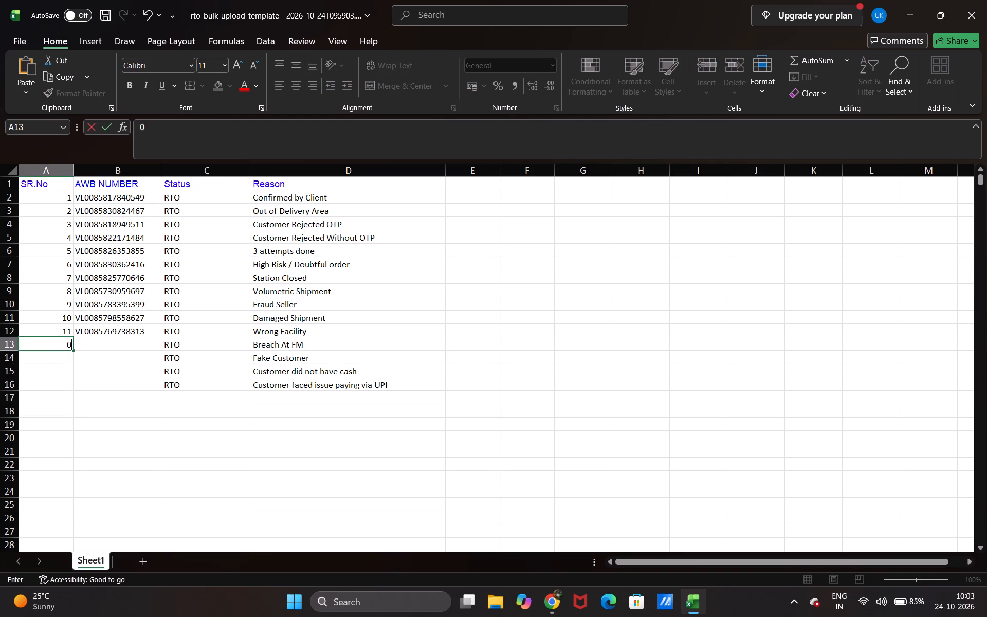
key(BackSpace)
Clear the RTO entries under Status in rows 13 to 16.
key(Right)
key(Right)
key(BackSpace)
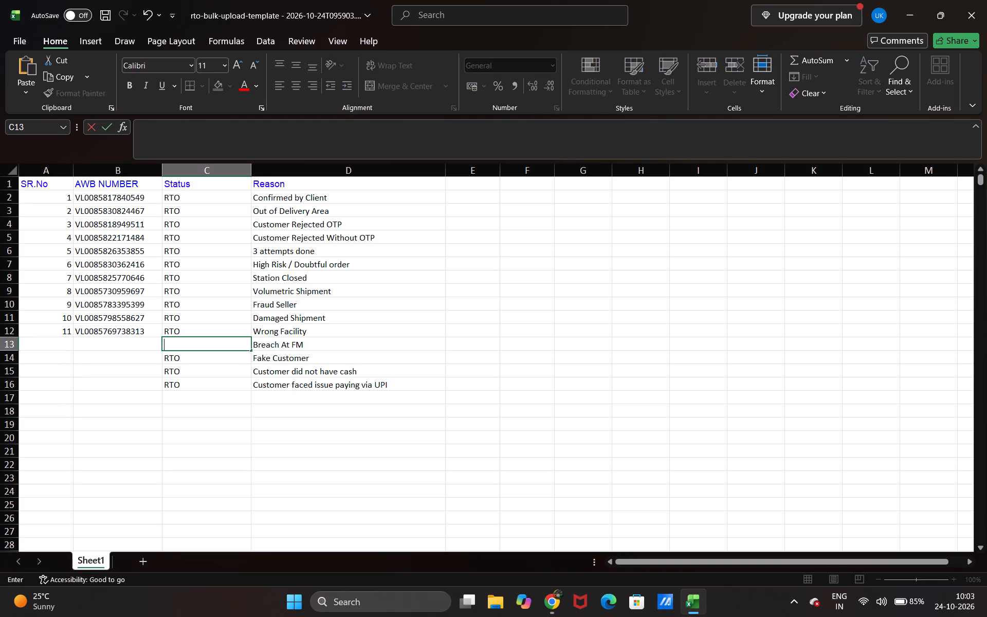
key(Down)
key(BackSpace)
key(Down)
key(BackSpace)
key(Down)
key(BackSpace)
Clear the Reason entries in rows 13 to 16.
key(Right)
key(BackSpace)
key(Up)
key(BackSpace)
key(Up)
key(BackSpace)
key(Up)
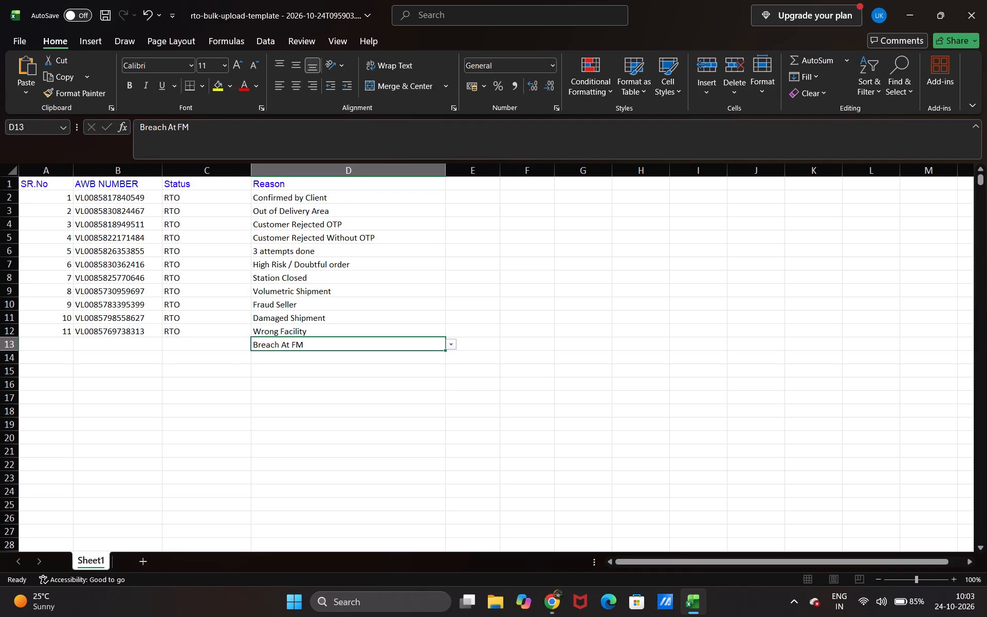
key(BackSpace)
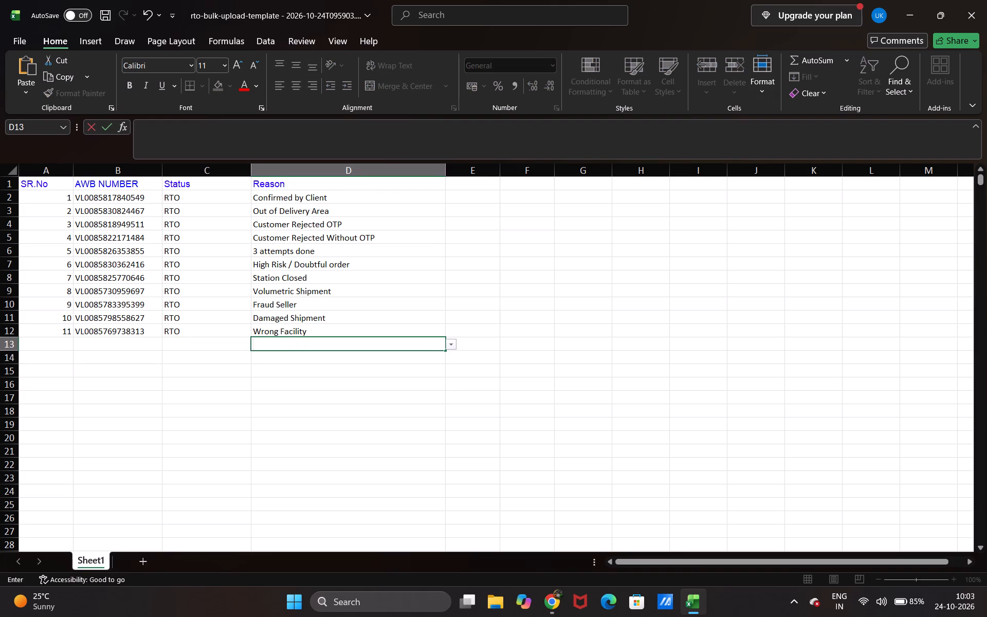
Copy the reason "3 attempts done" from row 6 into the Reason cells of rows 2 to 12.
click(281, 252)
right_click(281, 251)
click(313, 223)
drag(301, 194, 302, 335)
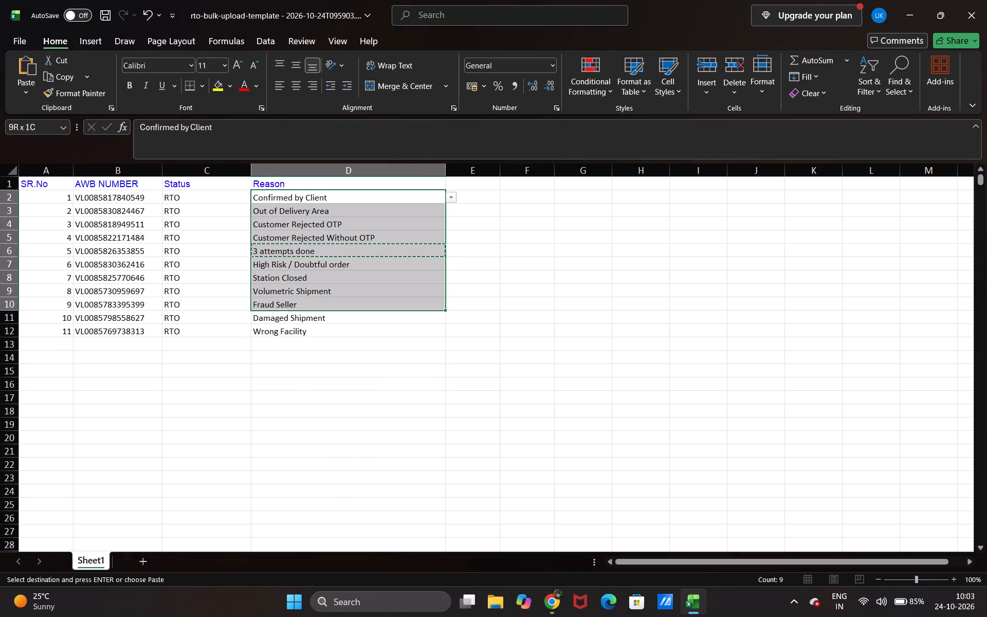
drag(302, 335, 314, 328)
right_click(332, 252)
click(359, 263)
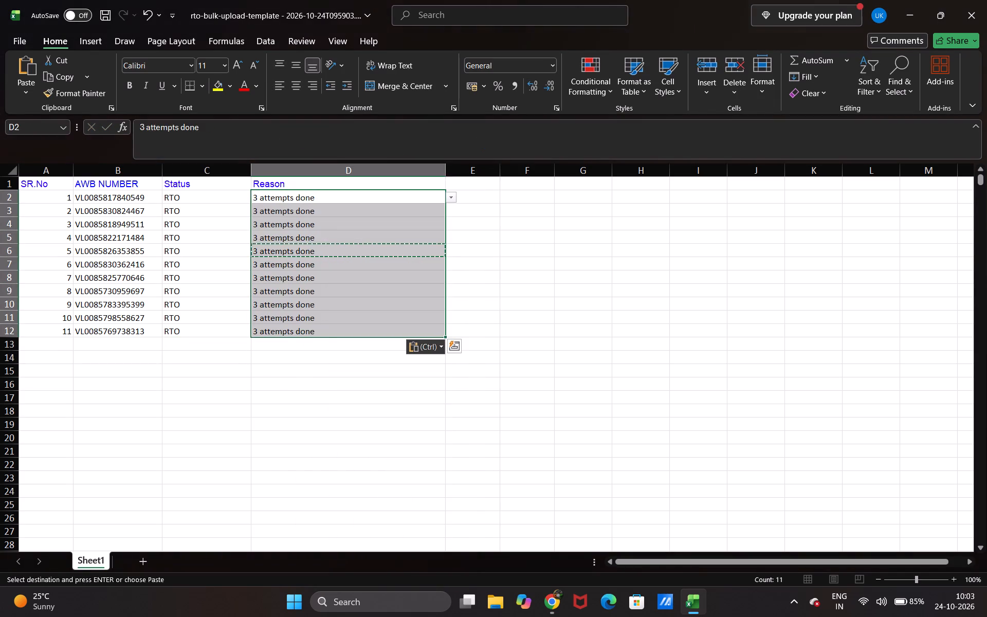
Save the edited RTO bulk upload workbook.
double_click(164, 408)
triple_click(163, 408)
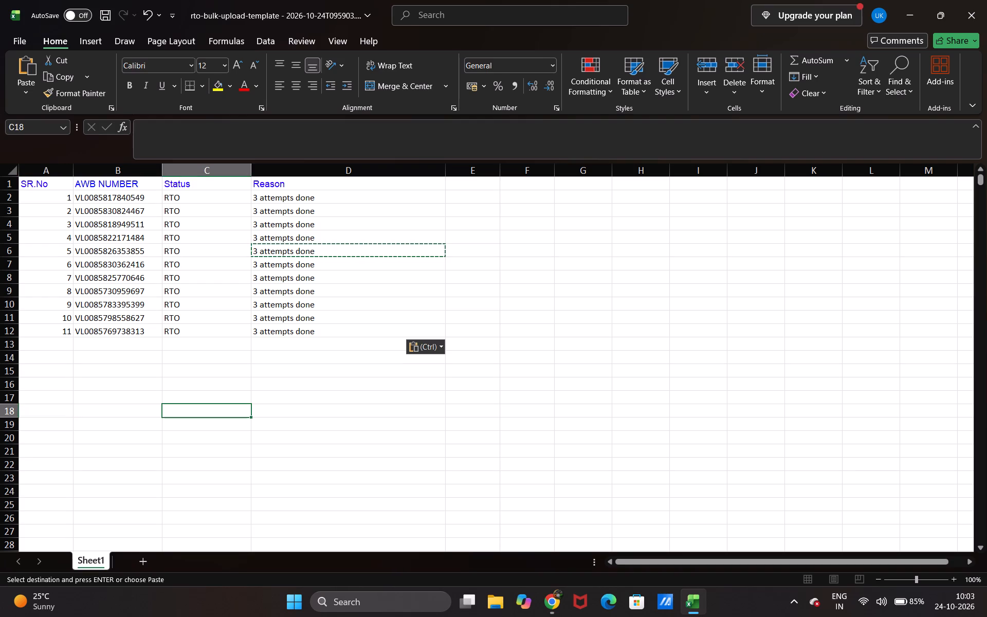
key(ctrl+s)
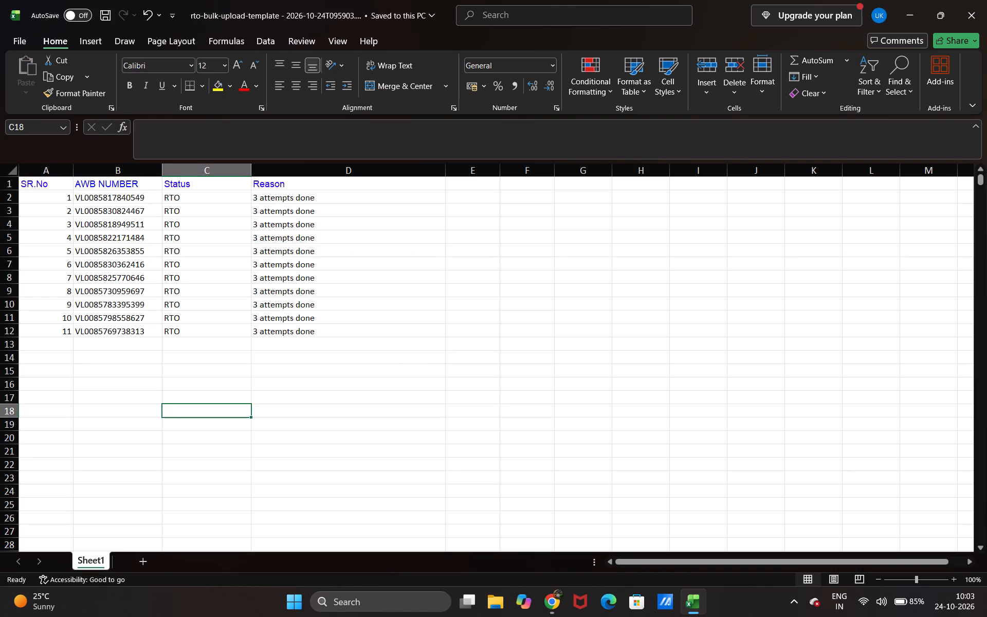
Switch to Chrome and upload the file rto-bulk-upload-template - 2026-10-24T095903.426 from Downloads on the RTO Upload page.
click(557, 603)
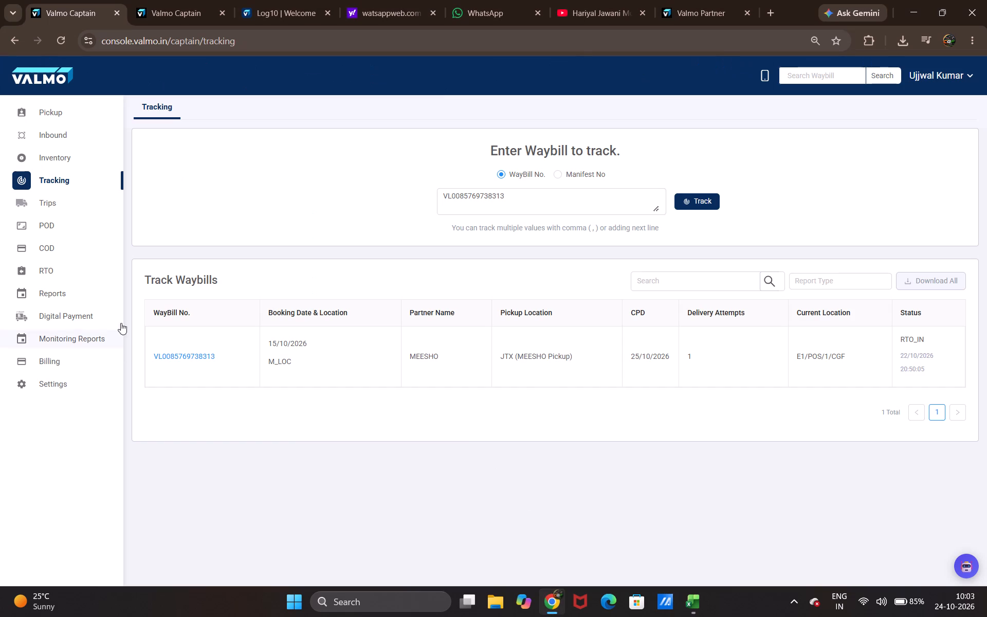
click(43, 269)
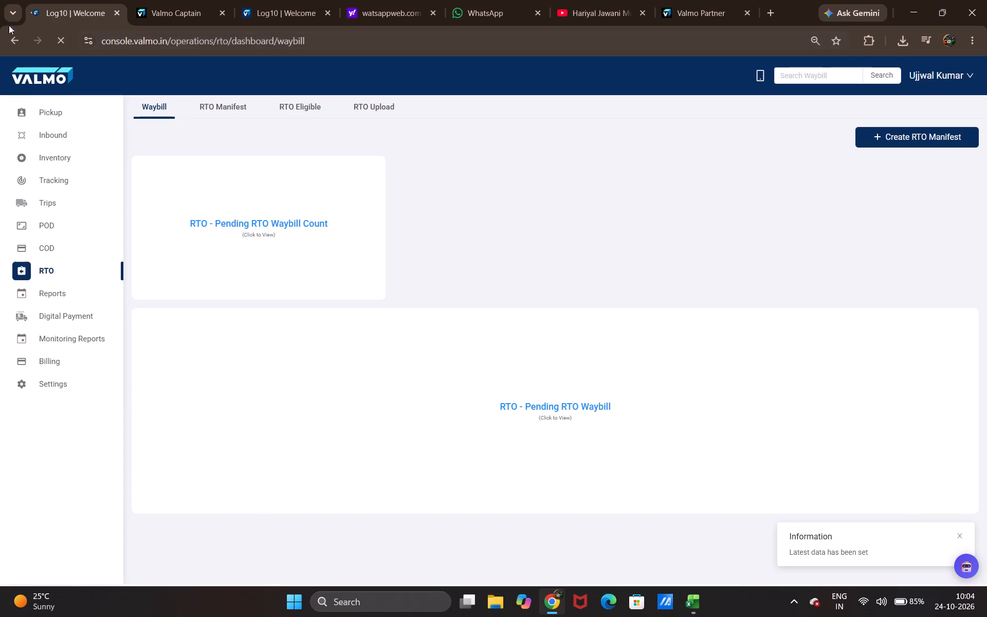
click(235, 102)
click(369, 108)
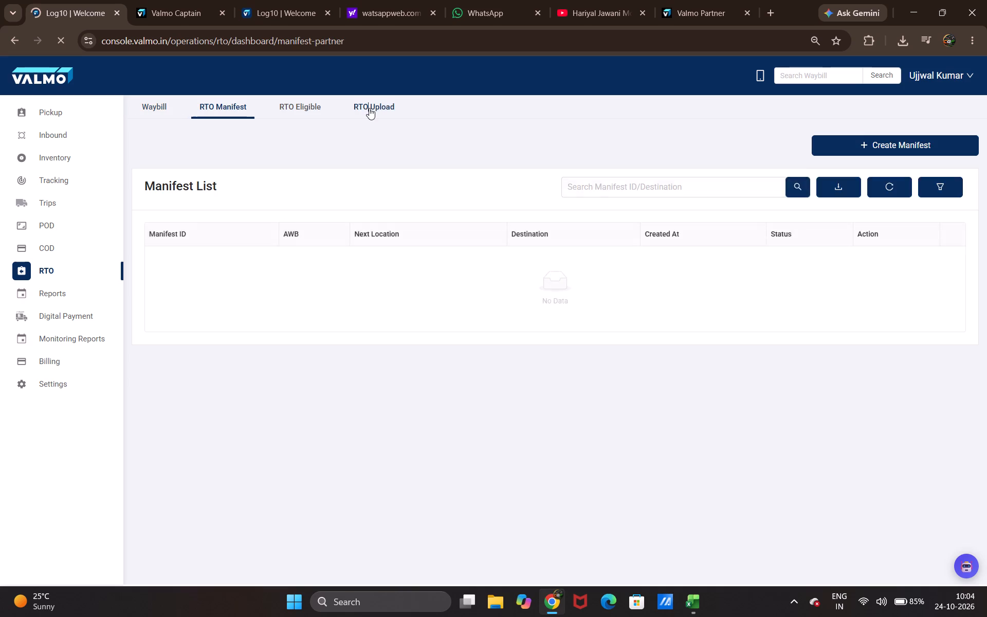
click(537, 221)
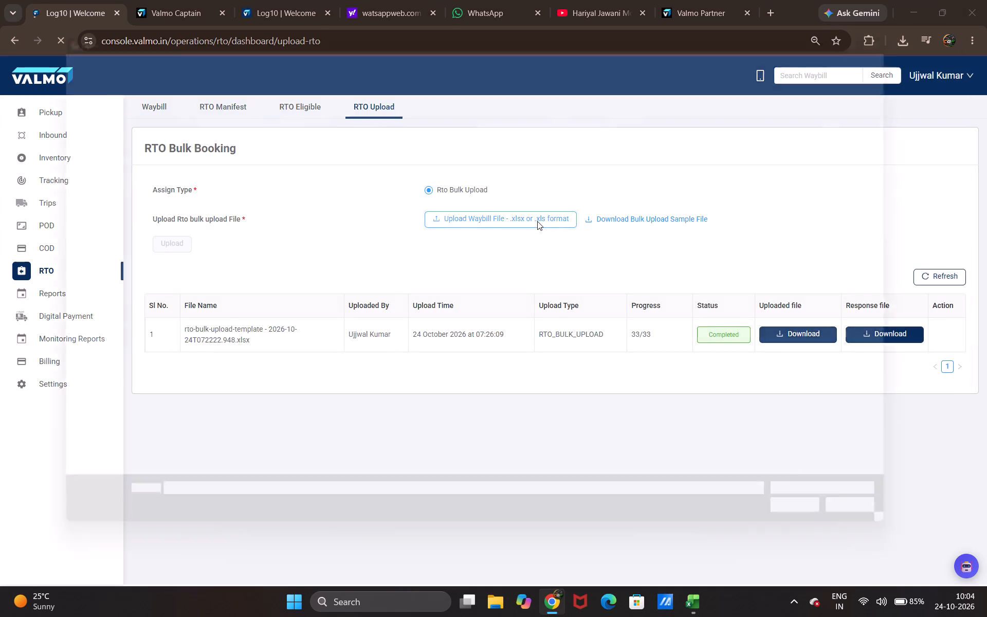
double_click(154, 140)
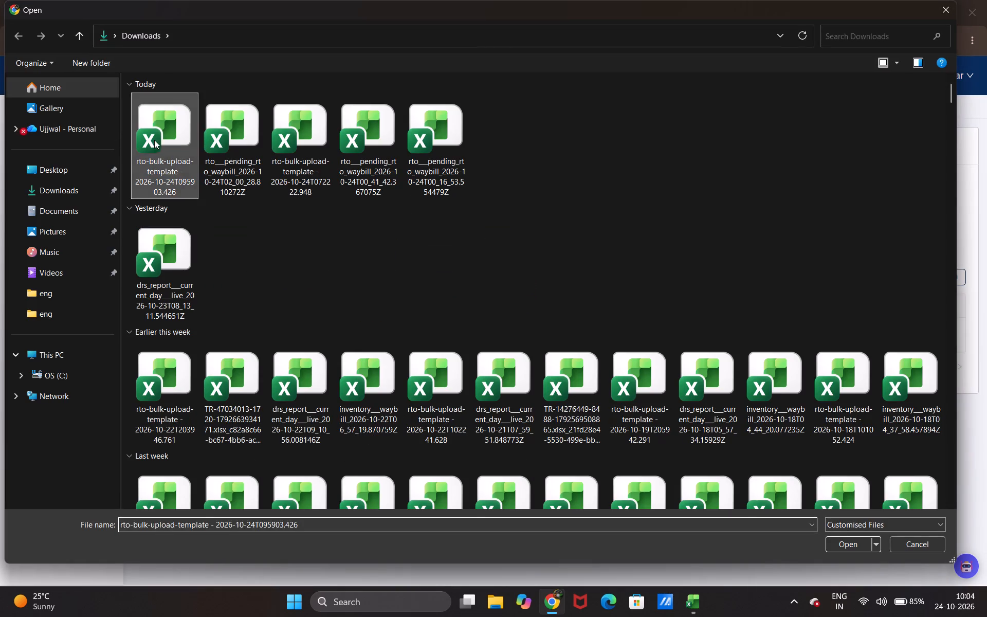
click(170, 246)
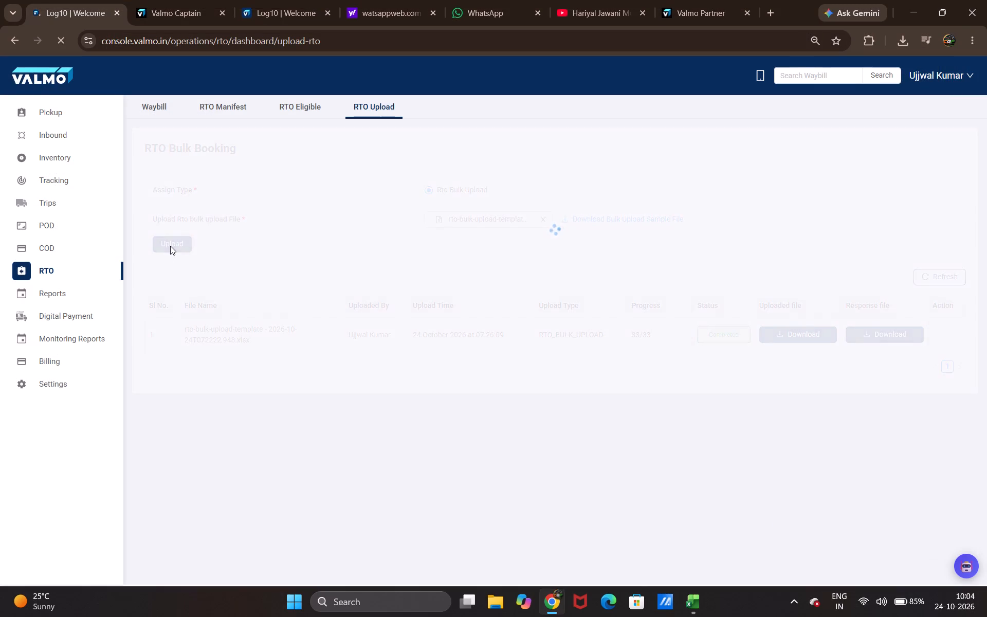
Refresh the RTO upload list repeatedly to check the progress and status of the newly uploaded file.
click(953, 278)
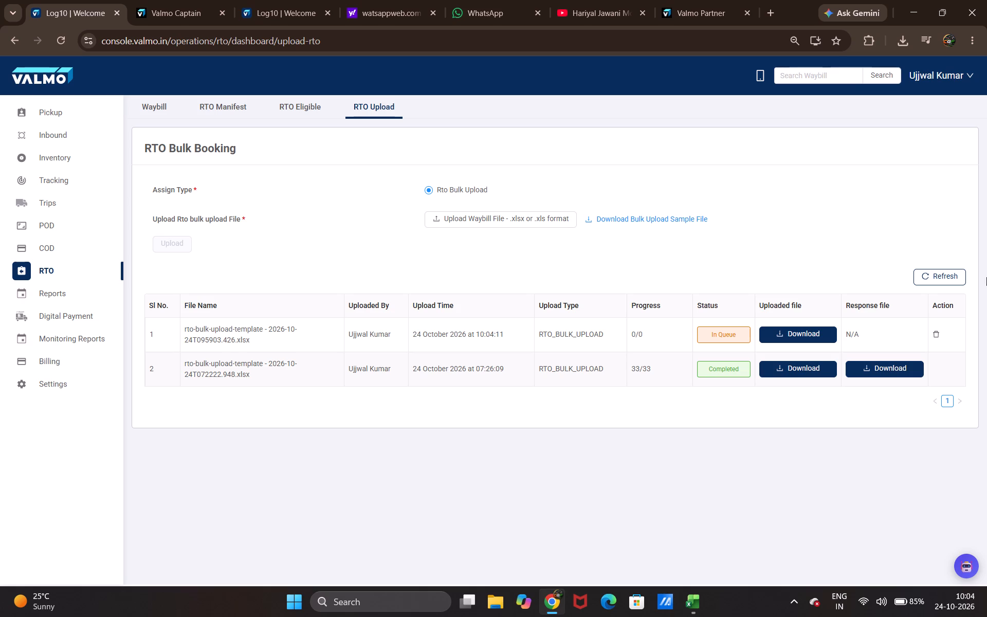
click(937, 276)
triple_click(937, 276)
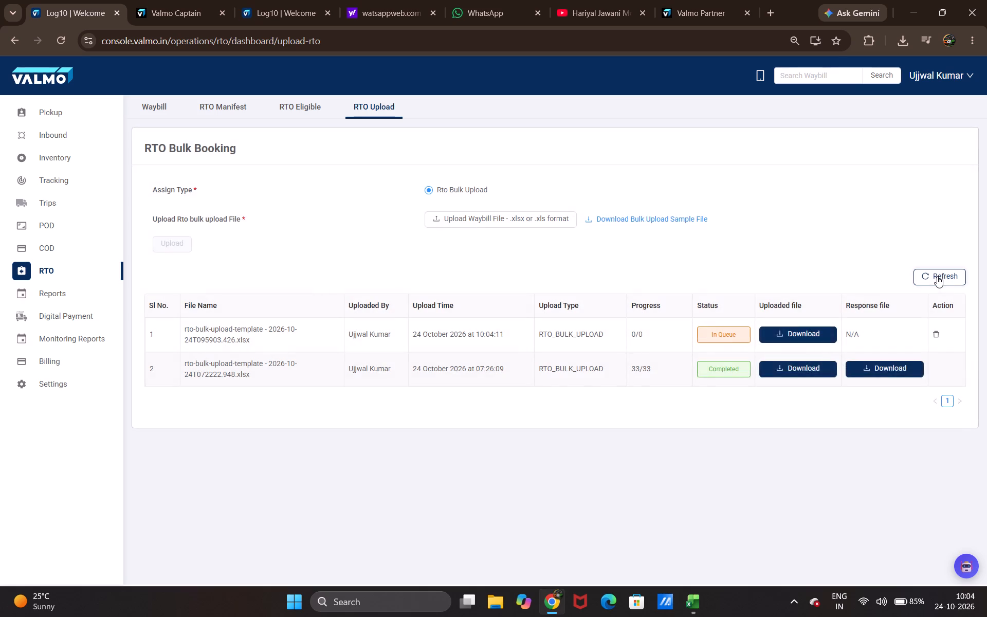
double_click(937, 276)
triple_click(938, 276)
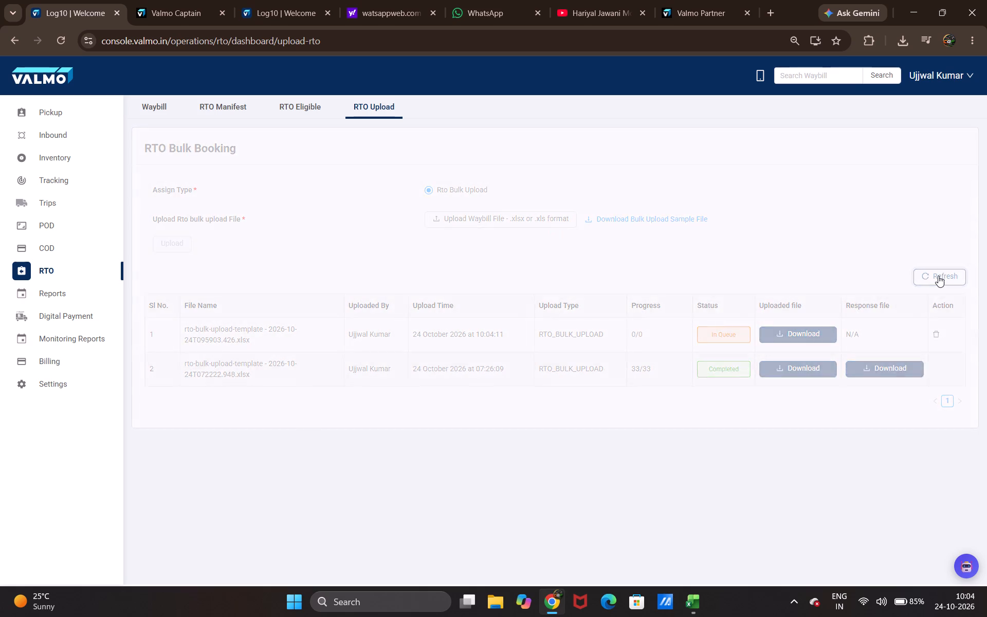
click(938, 276)
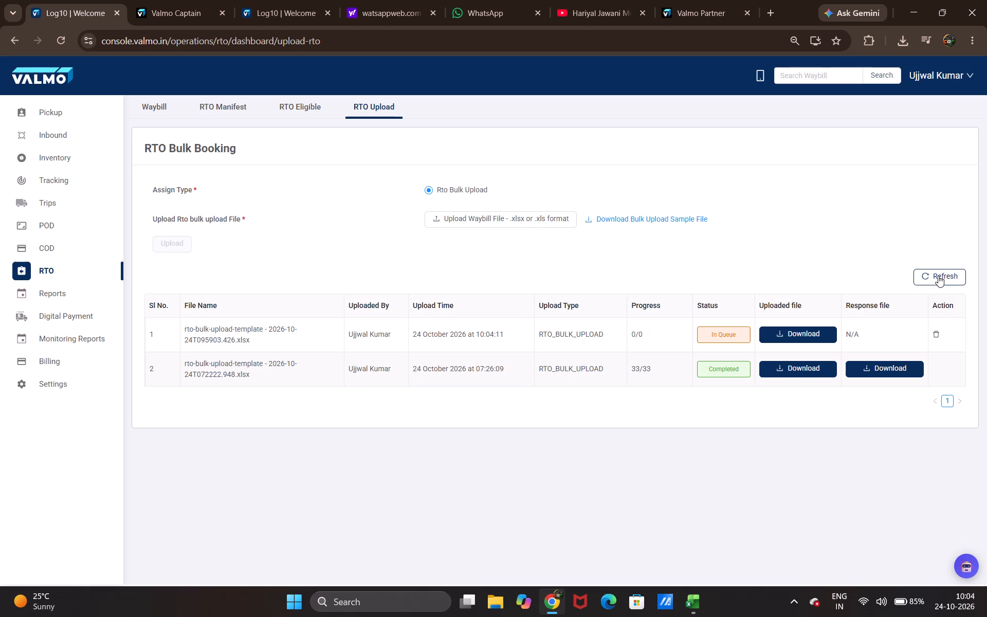
triple_click(947, 279)
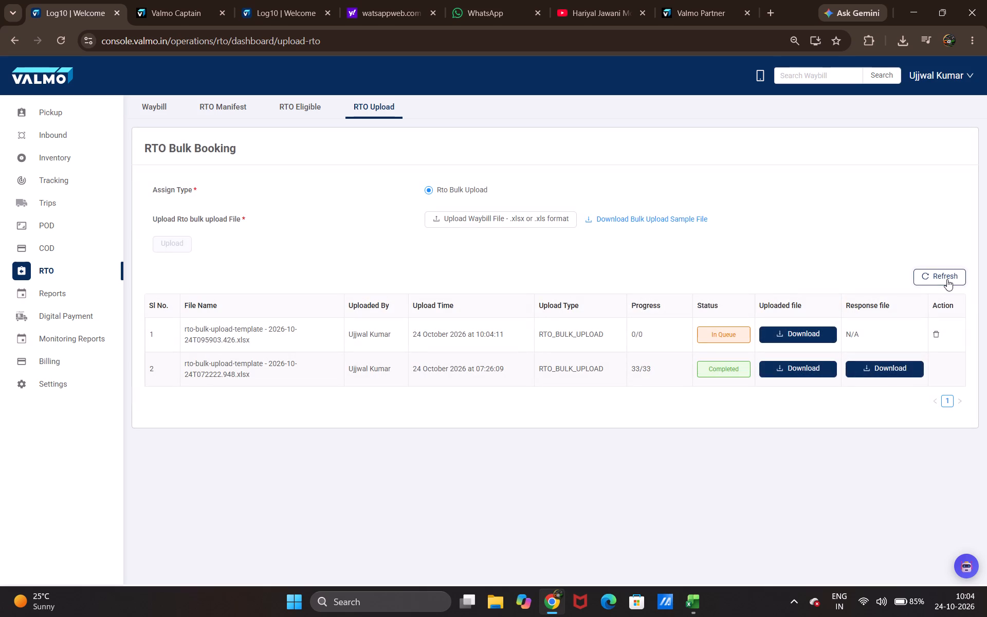
click(947, 279)
click(947, 279)
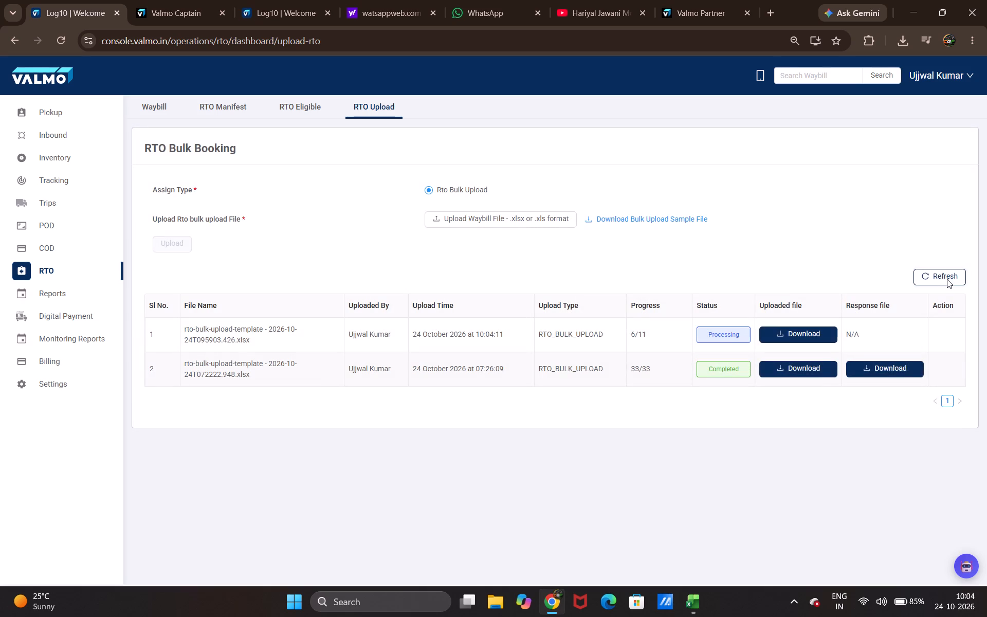
click(947, 279)
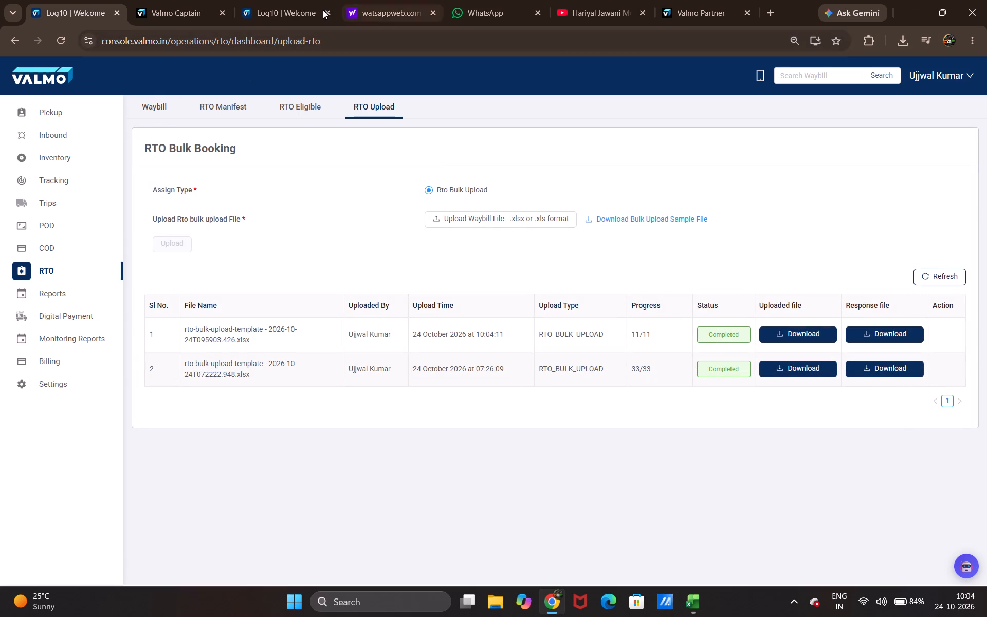
Start a new RTO manifest and set its destination to POS.
click(234, 112)
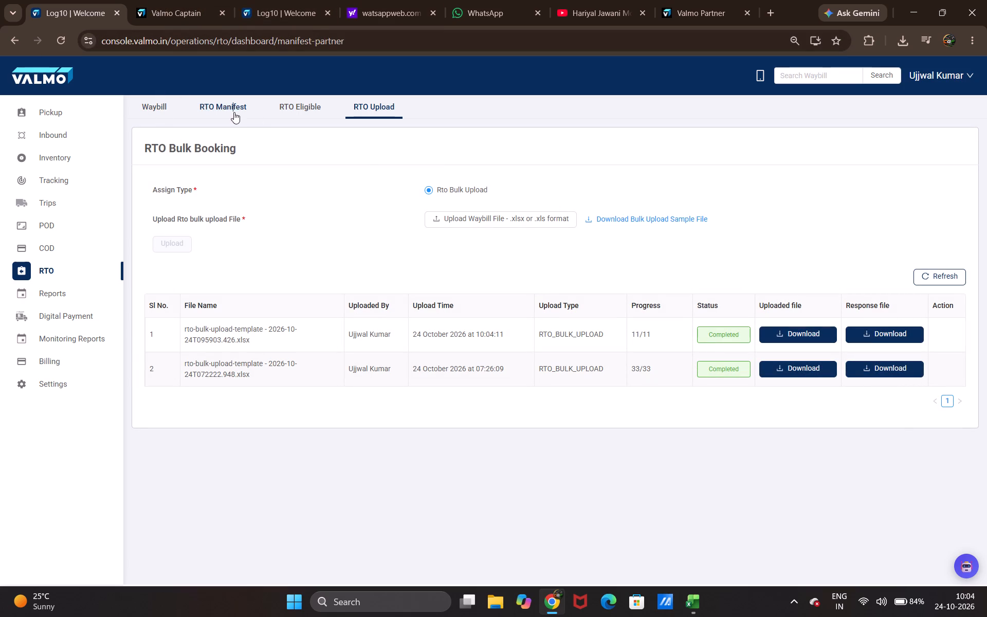
click(849, 142)
click(336, 203)
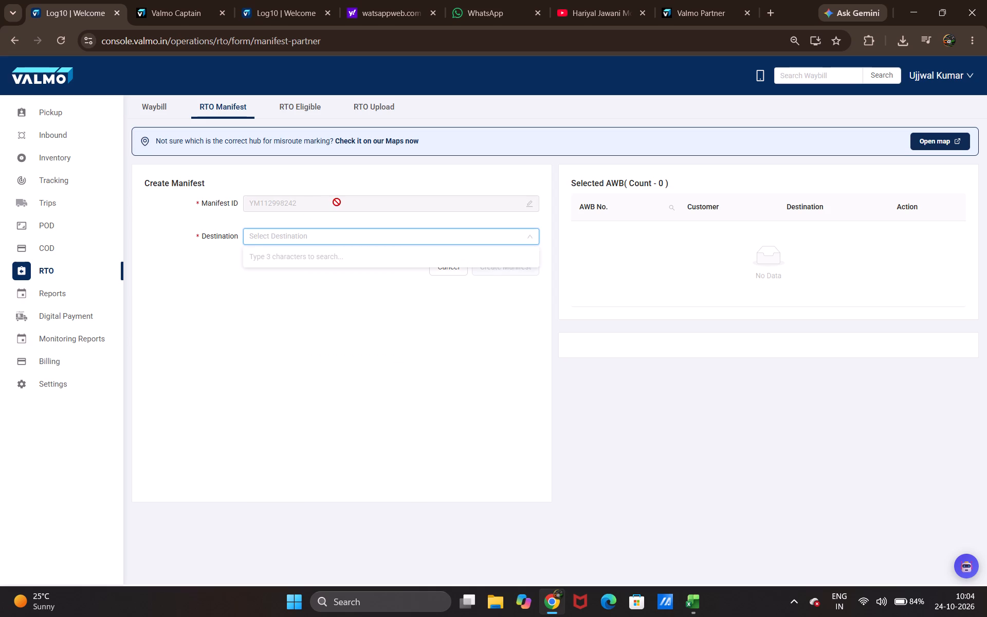
text(POS)
click(244, 261)
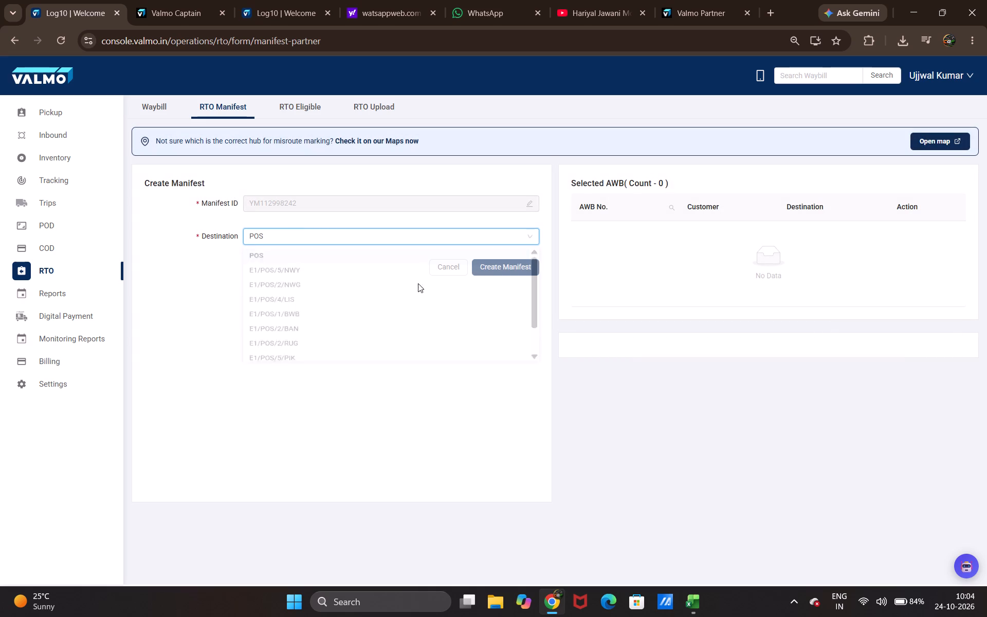
Create the RTO manifest to POS and scan the 11 return shipments' waybills into it.
click(500, 267)
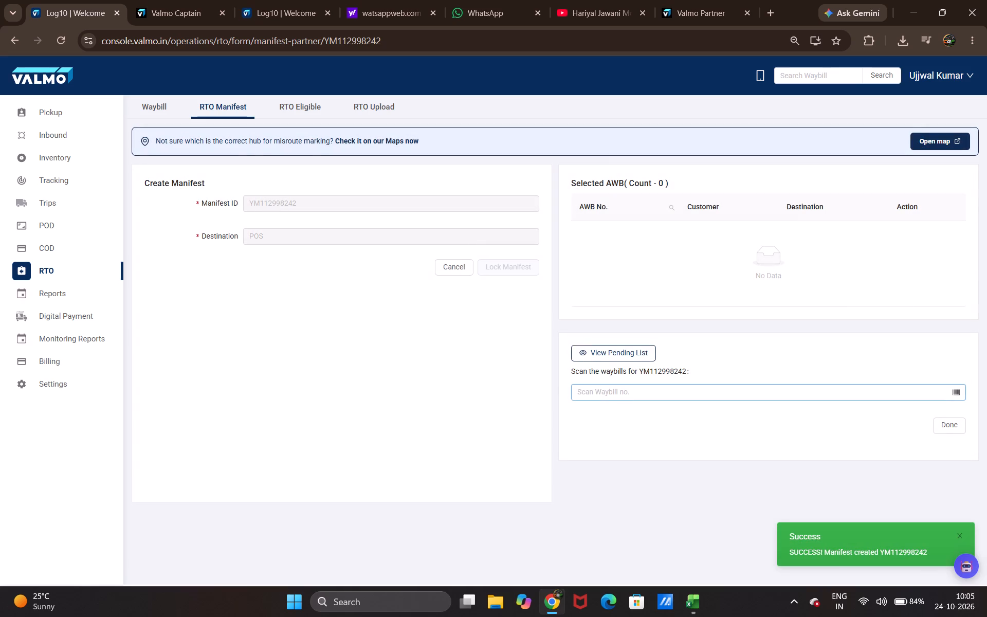
click(608, 395)
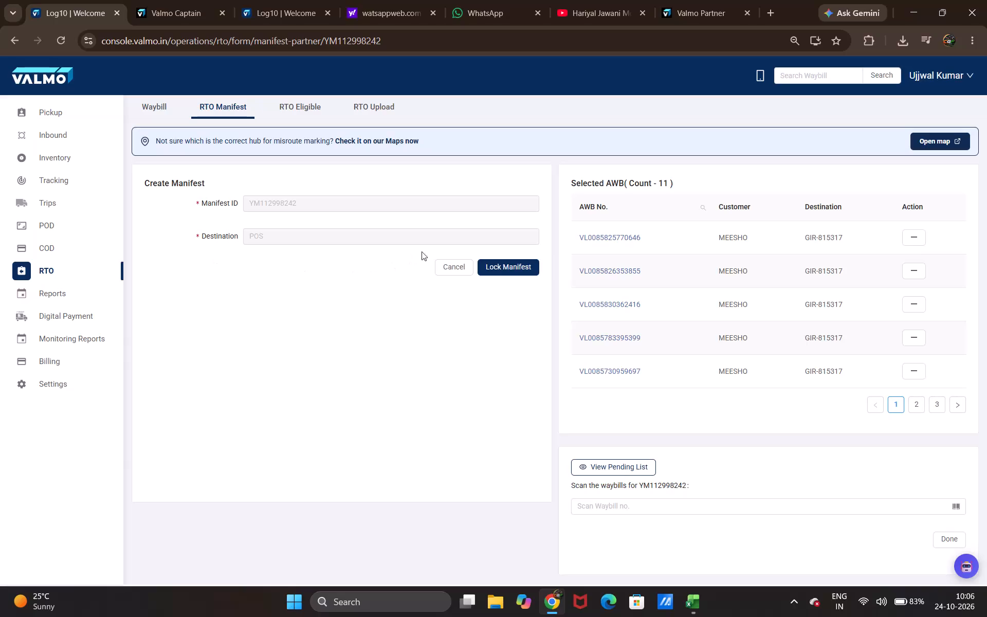
Lock the POS manifest containing the scanned waybills.
click(504, 269)
click(441, 198)
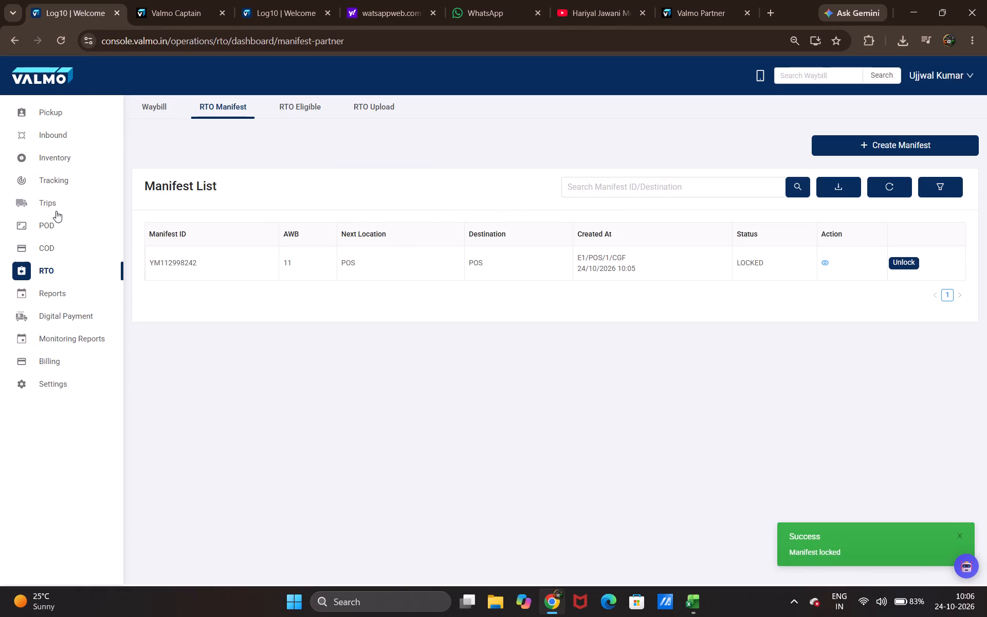
Load the Pending RTO Waybill list on the RTO Waybill page and download it as an Excel file.
click(158, 107)
click(342, 173)
click(616, 380)
click(609, 383)
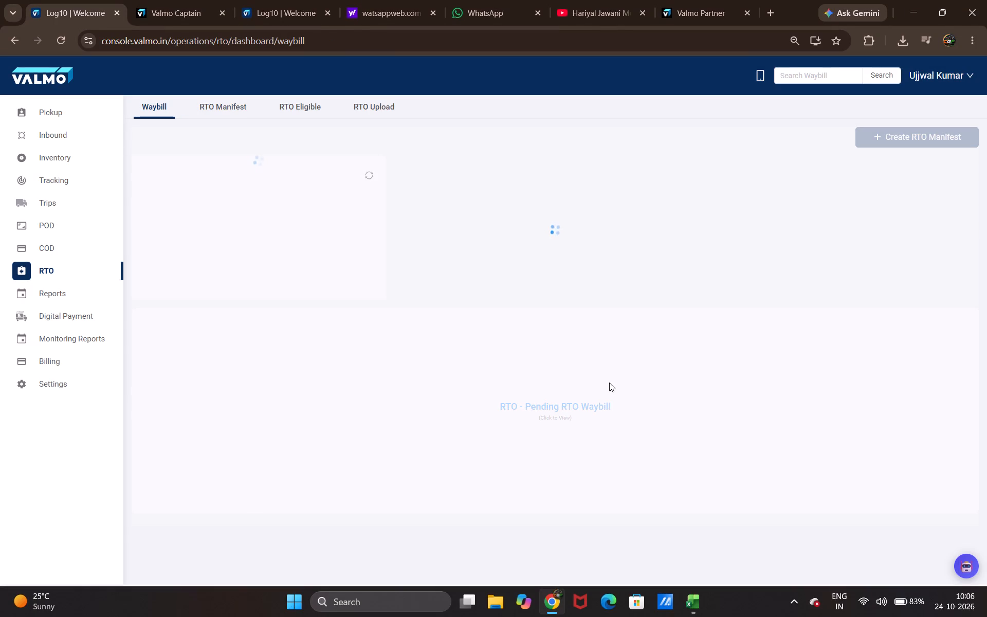
click(563, 397)
click(558, 397)
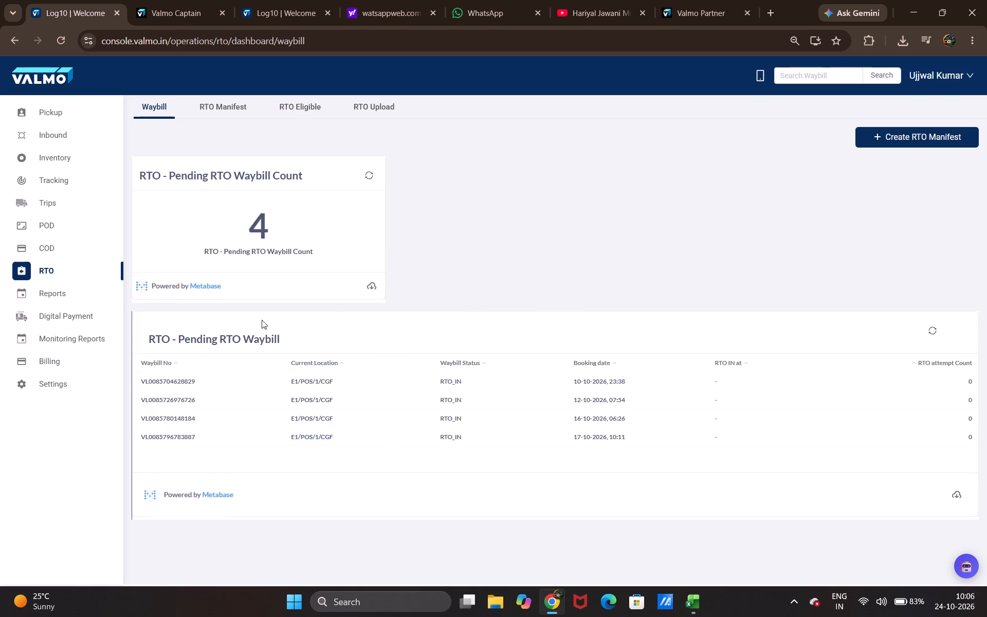
click(954, 495)
click(857, 440)
Open the downloaded pending RTO waybill file in Excel, enable editing, and copy the waybill numbers in A2:A5.
click(905, 40)
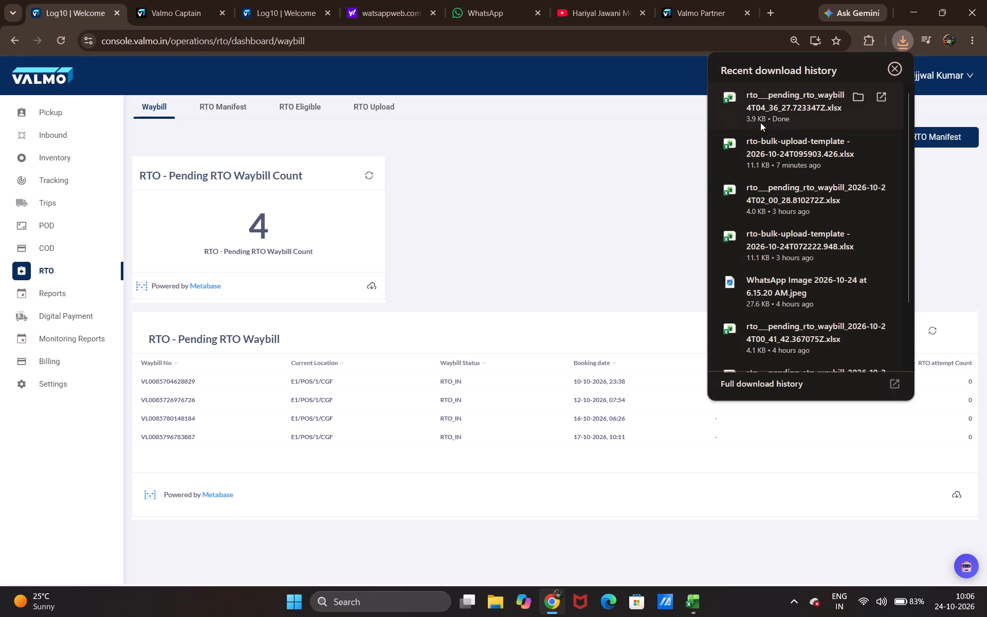
click(776, 97)
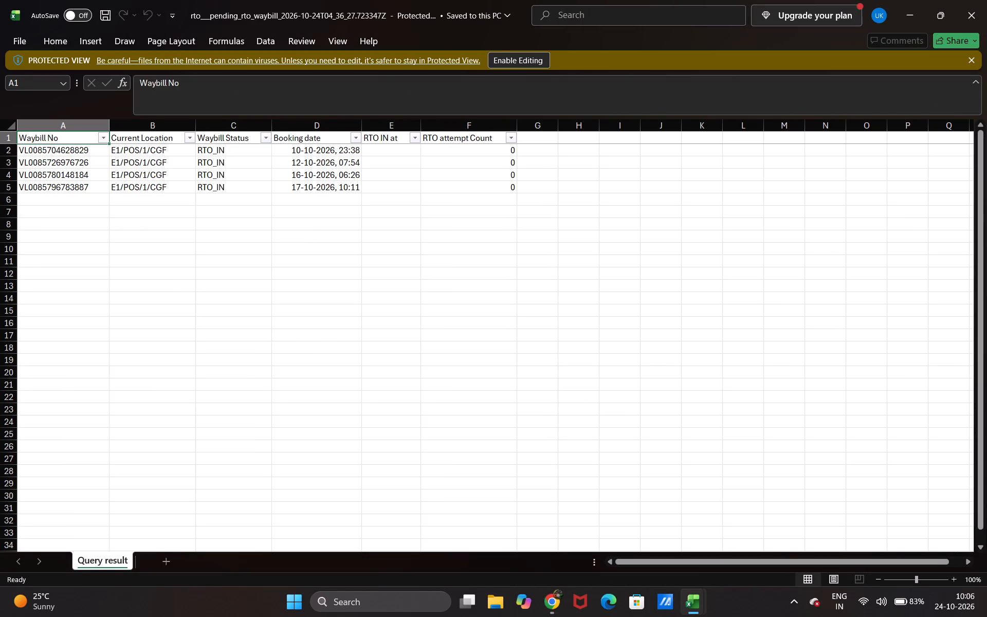
click(522, 61)
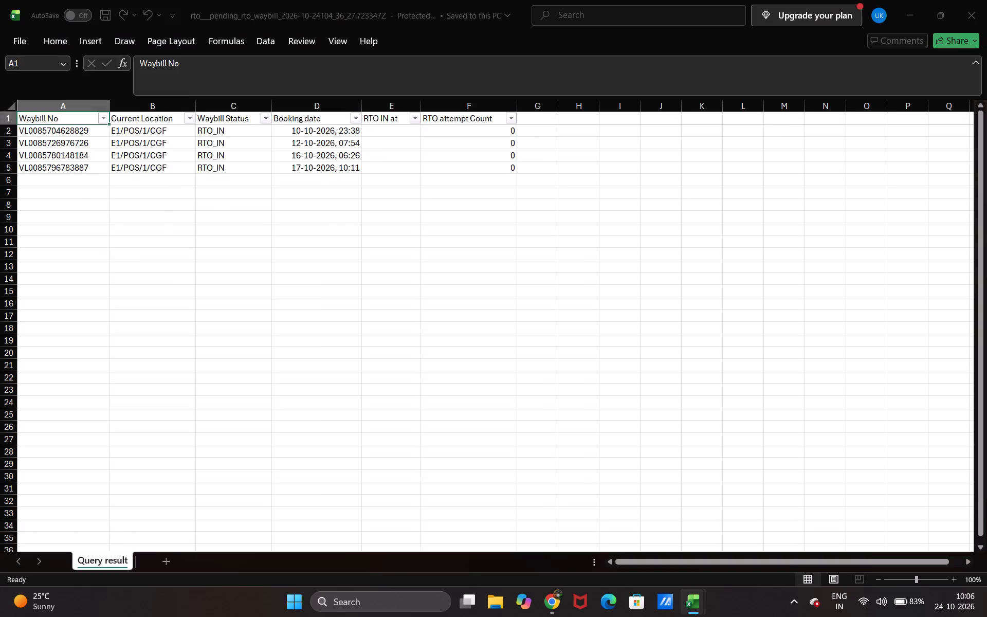
drag(89, 194, 89, 227)
right_click(90, 223)
click(147, 223)
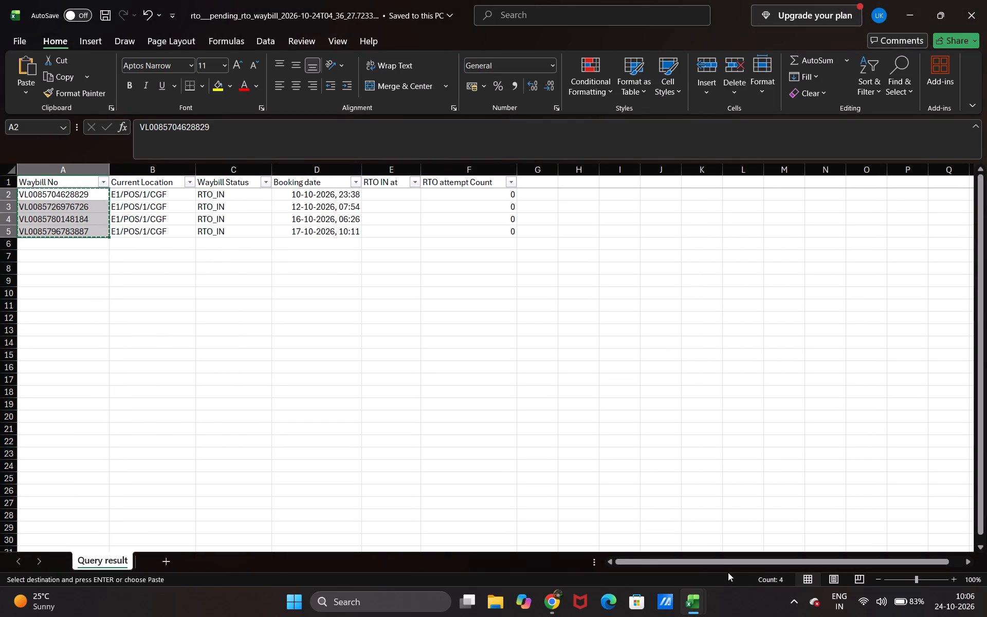
Switch to Chrome and track the copied waybill numbers together on the Tracking page.
click(543, 602)
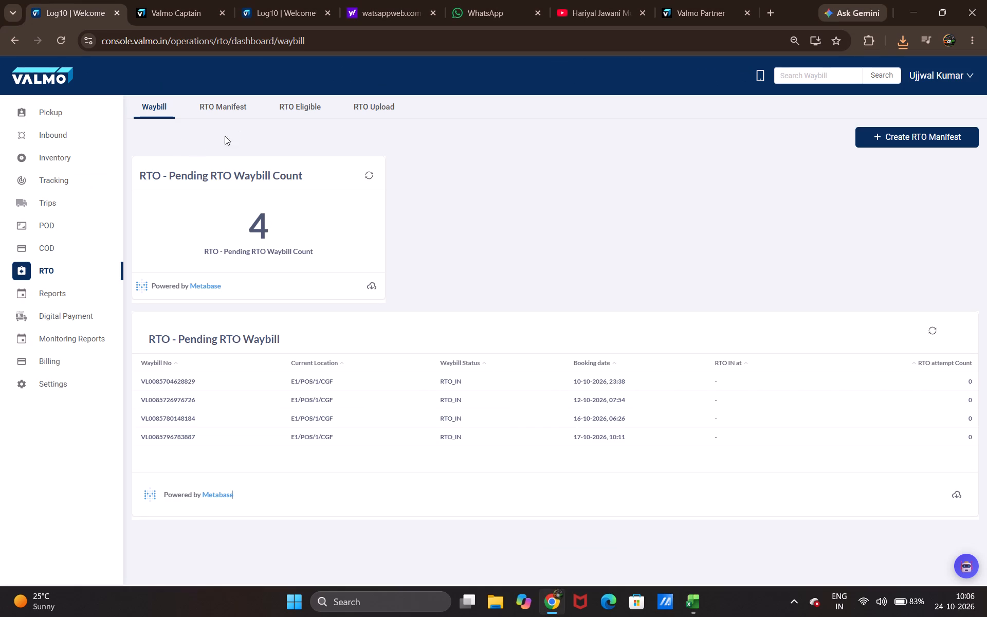
click(59, 177)
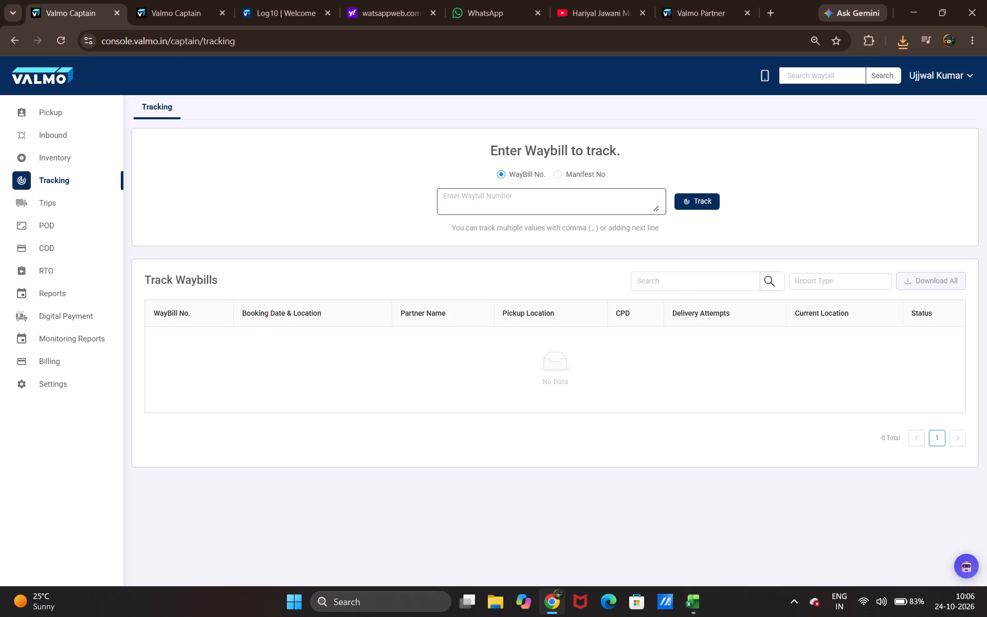
right_click(530, 197)
click(568, 340)
click(681, 204)
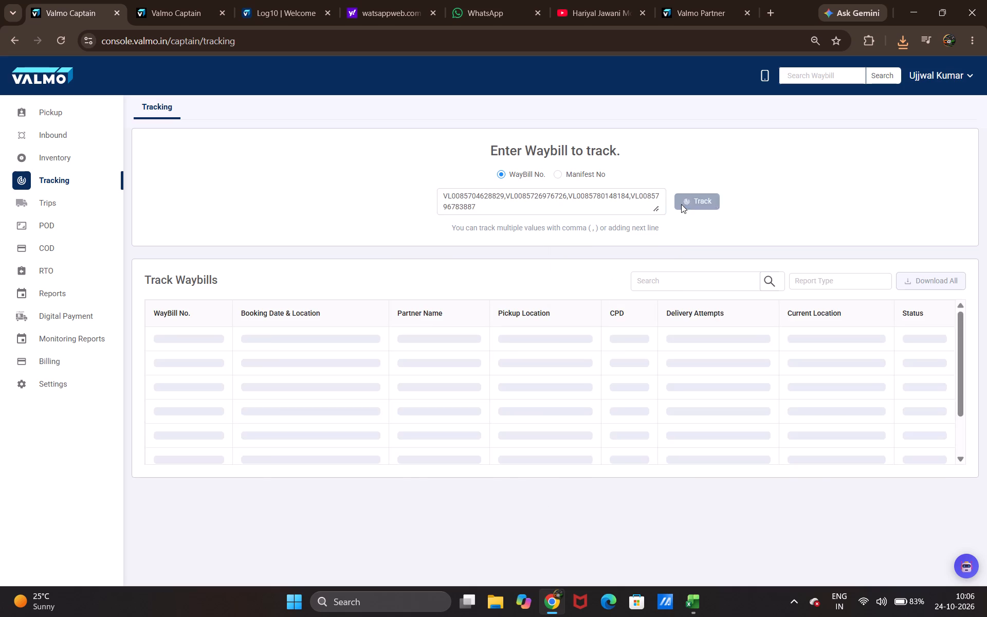
scroll(585, 233, down, 8)
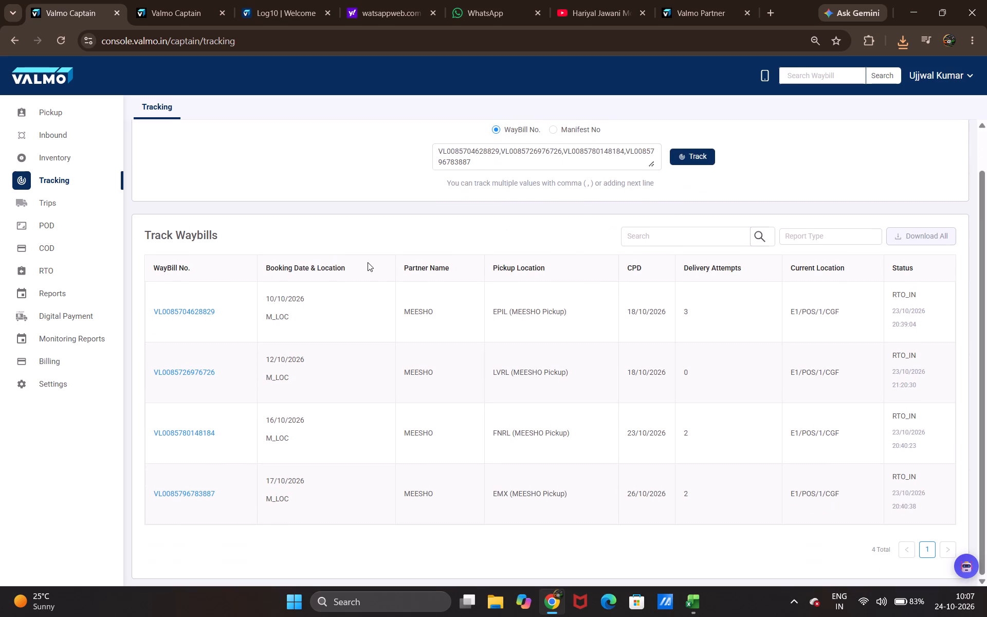
click(202, 493)
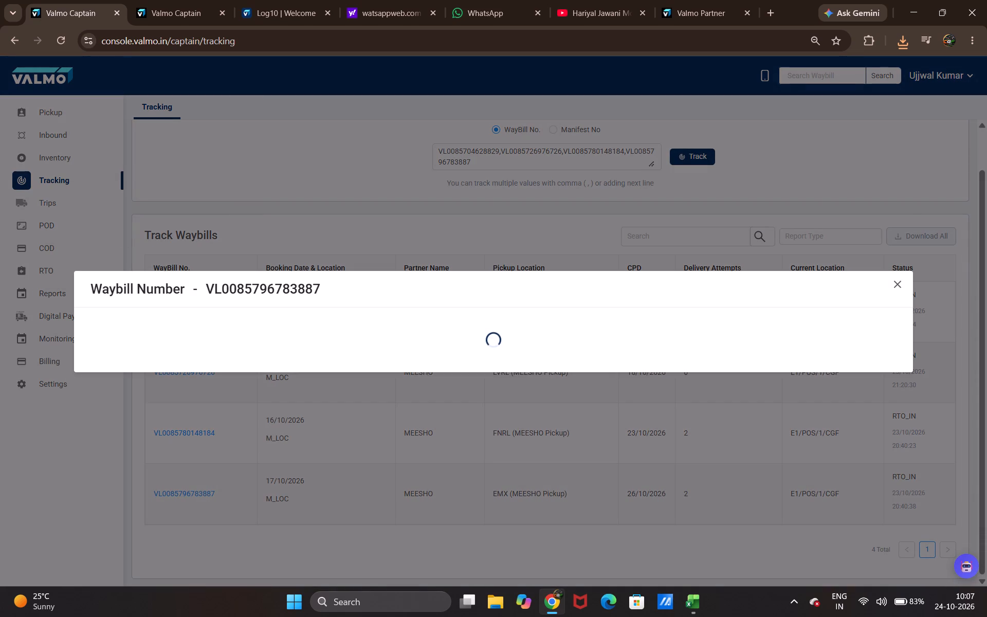
click(134, 187)
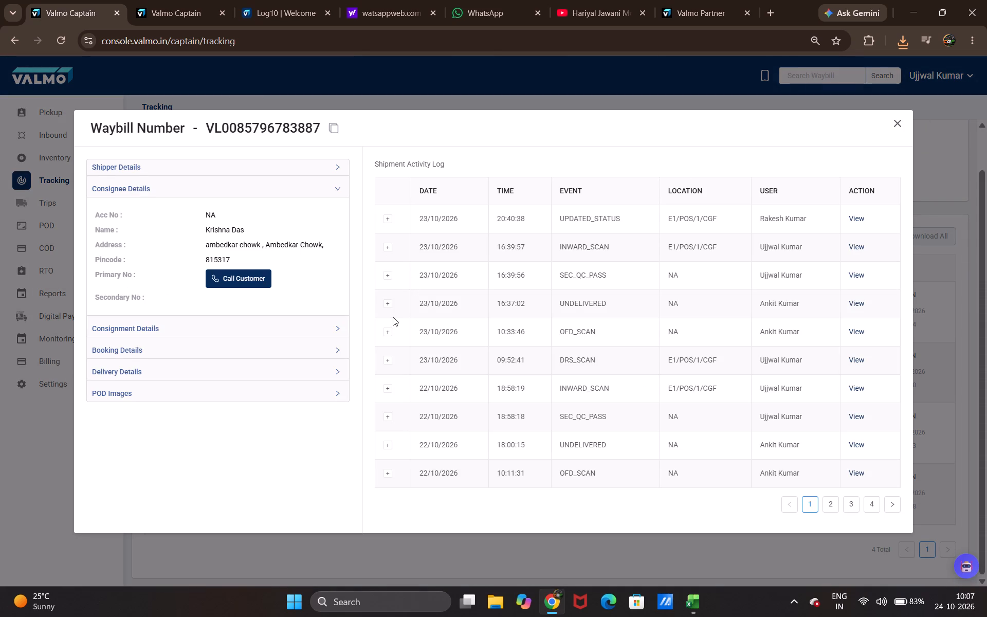
click(384, 302)
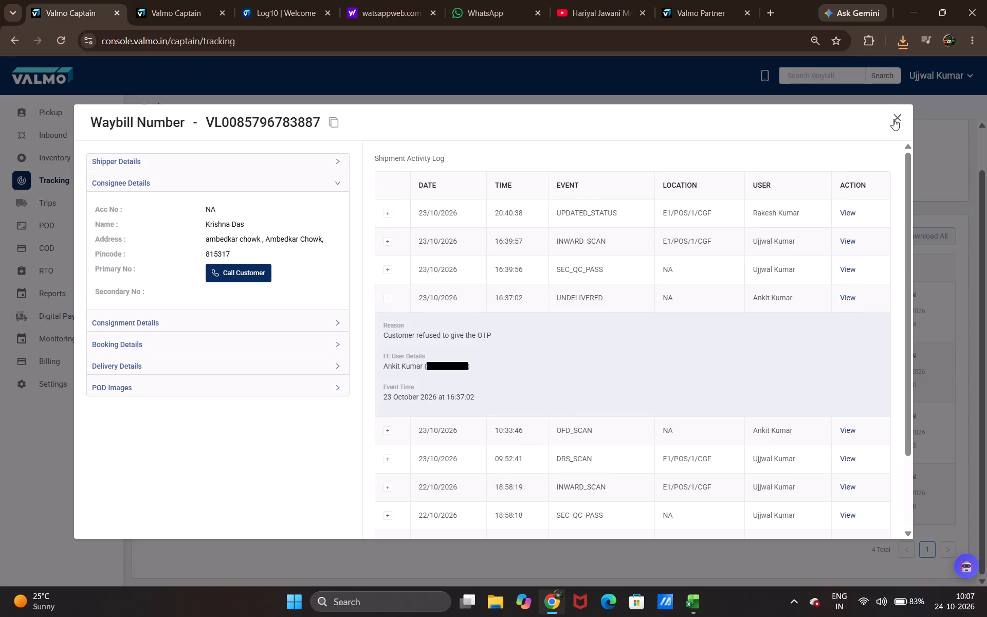
click(893, 117)
click(175, 431)
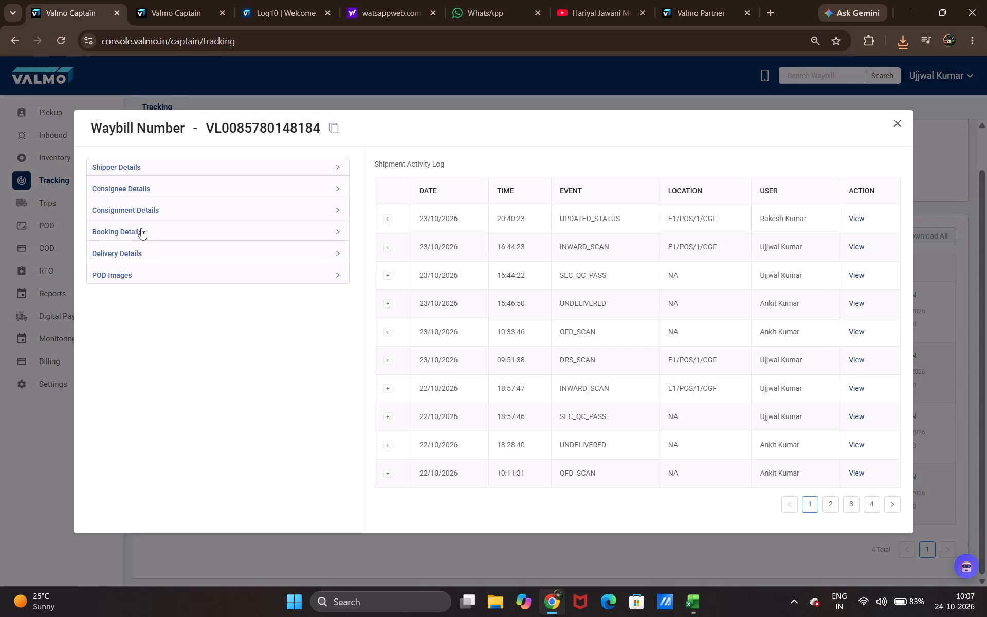
click(389, 302)
click(150, 186)
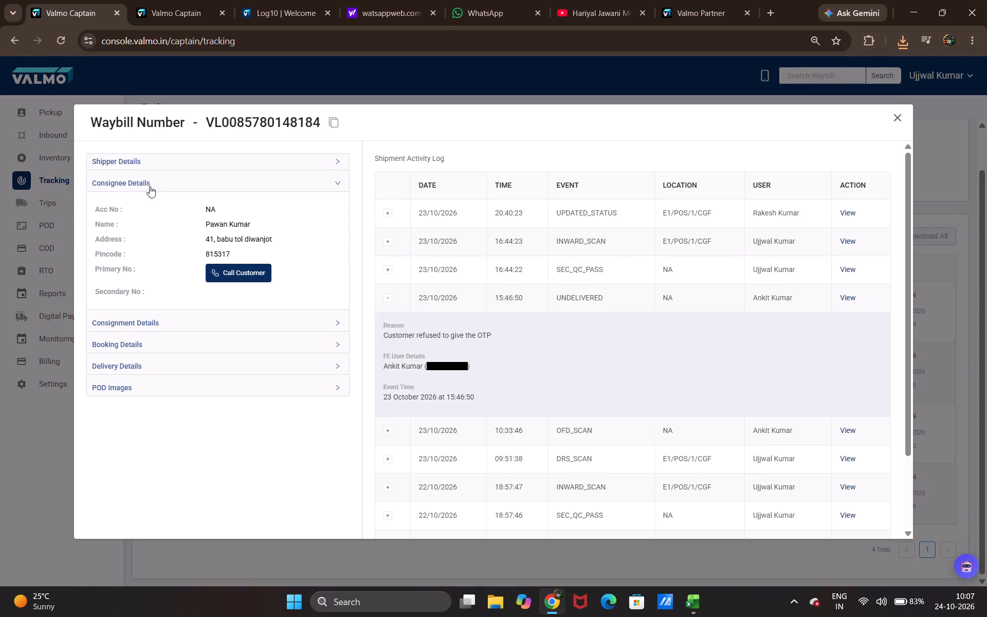
click(890, 118)
scroll(465, 286, down, 2)
click(209, 310)
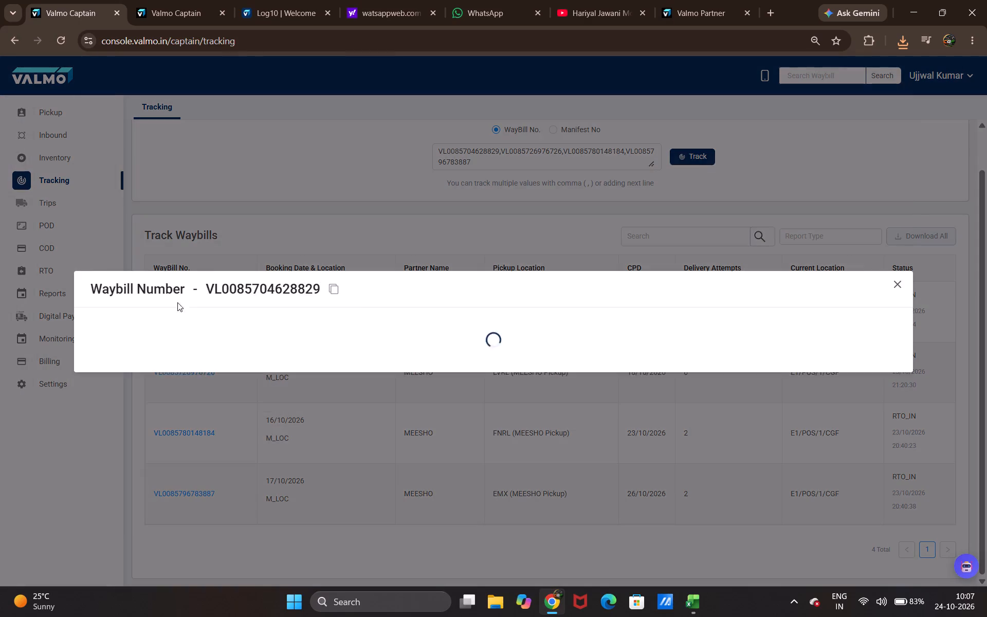
click(122, 188)
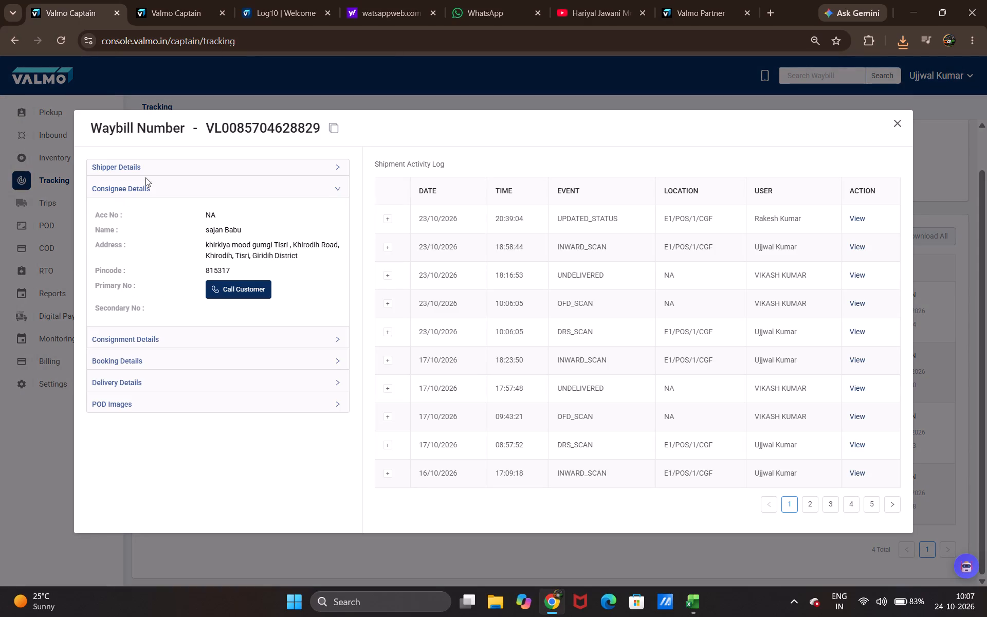
click(904, 120)
scroll(615, 261, down, 4)
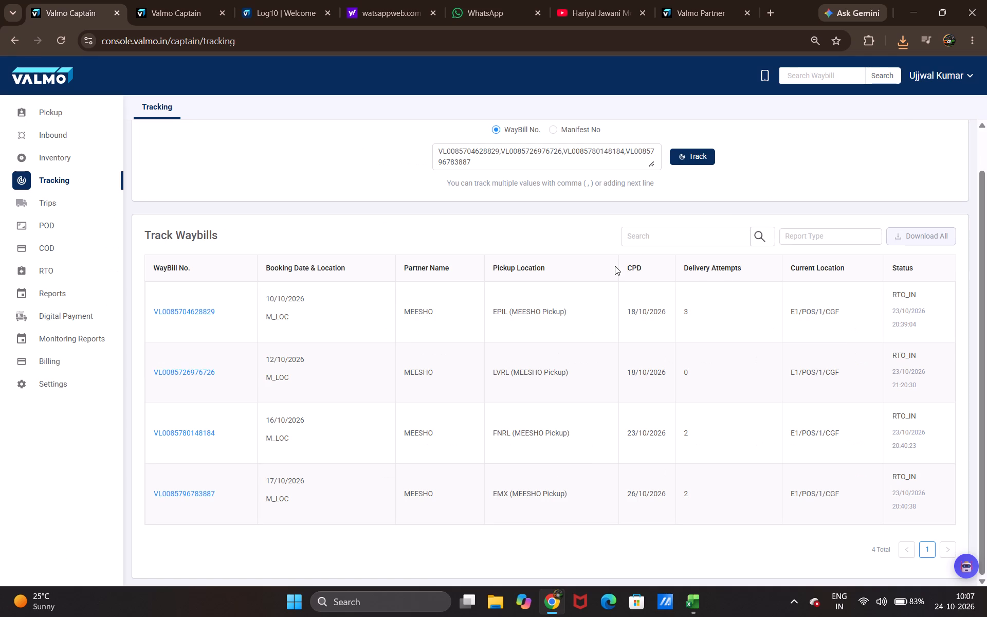
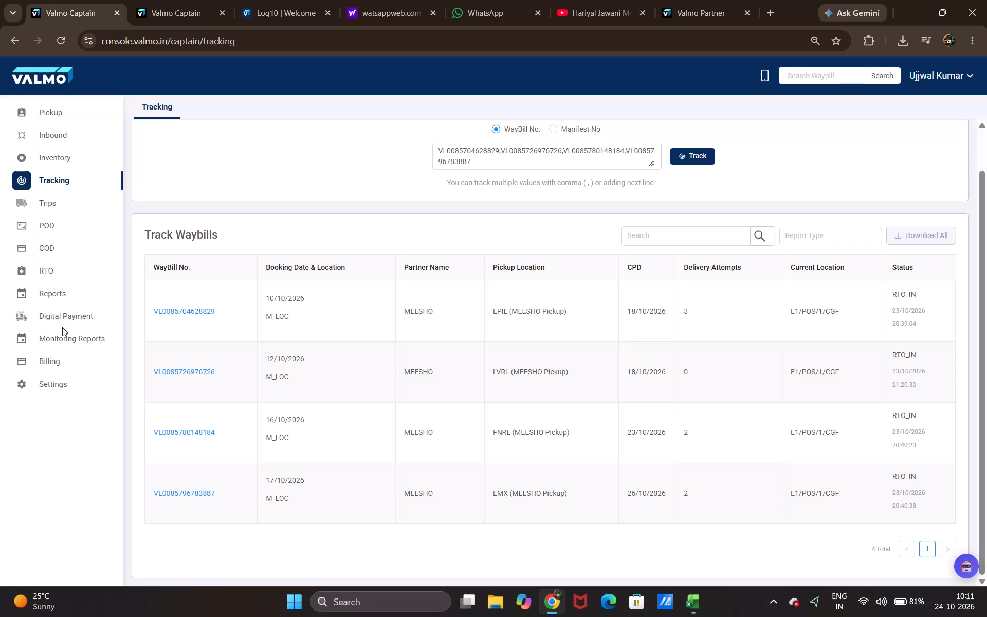
Load the LM - FE Level - Performance and COD Collected - Data Dump report from the LM Hub Visibility monitoring reports.
click(74, 342)
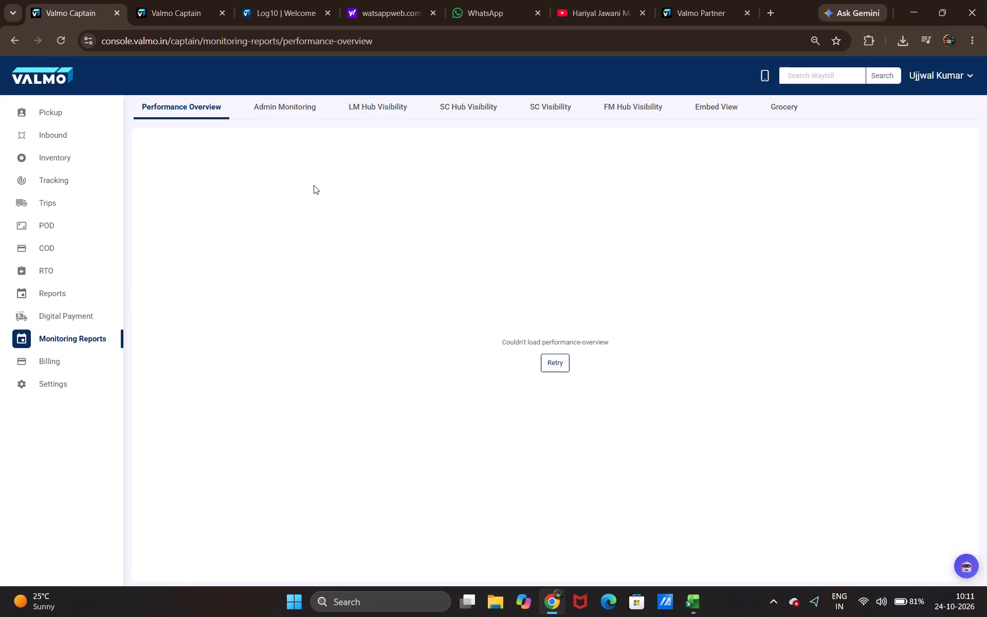
click(386, 105)
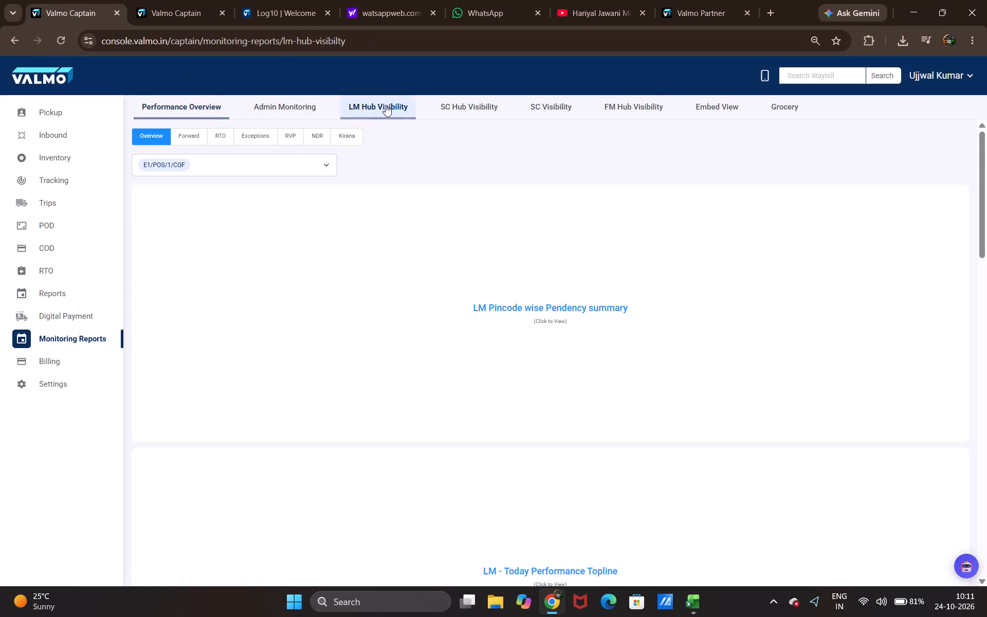
scroll(423, 263, down, 8)
click(423, 263)
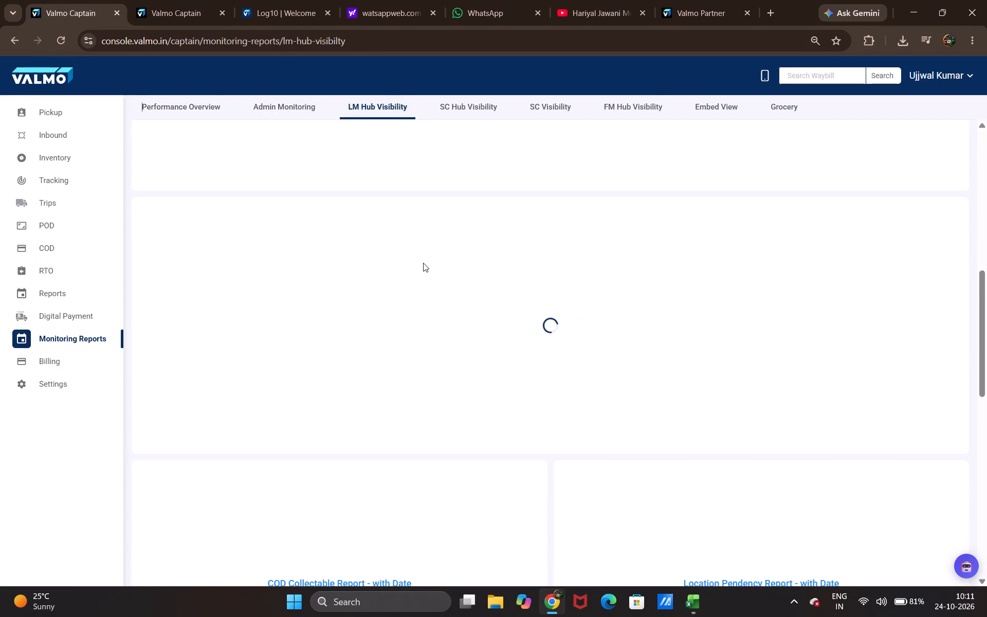
scroll(423, 263, down, 1)
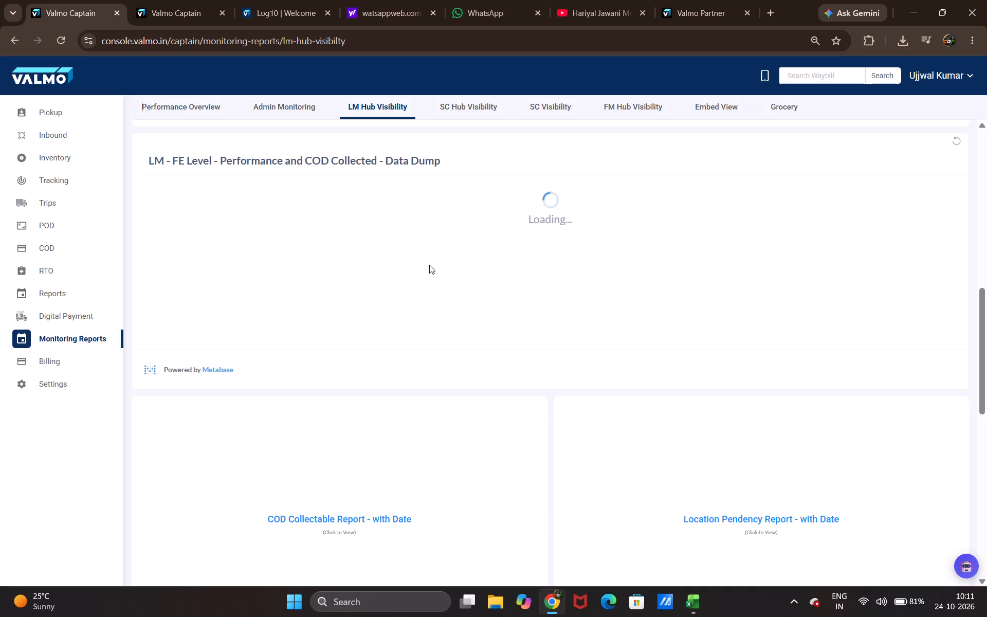
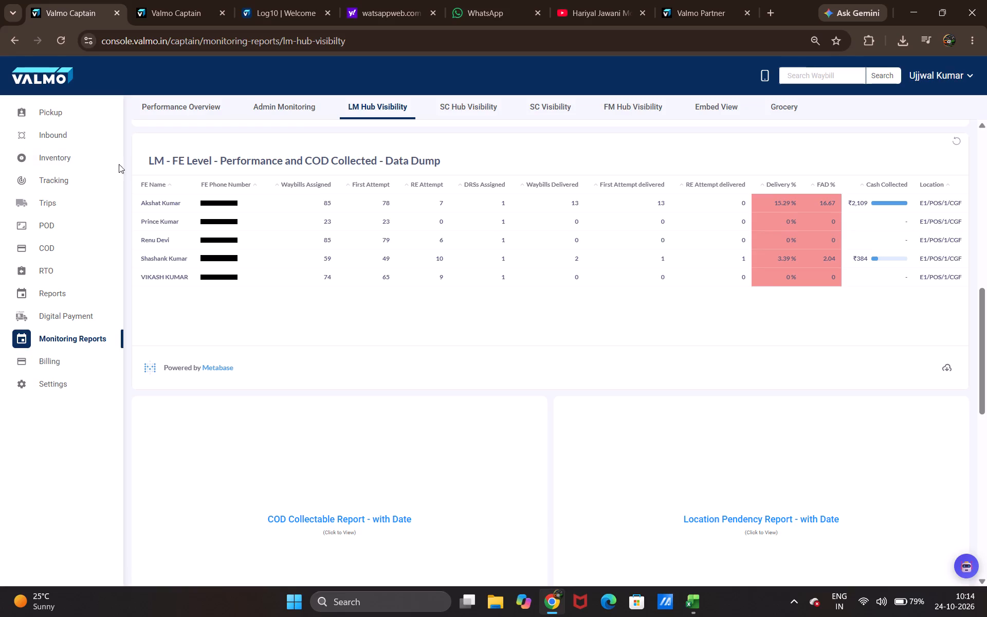
Load the Inventory - Waybill Count and Inventory - Waybill reports in the Inventory section, and refresh the waybill count.
click(70, 164)
click(40, 159)
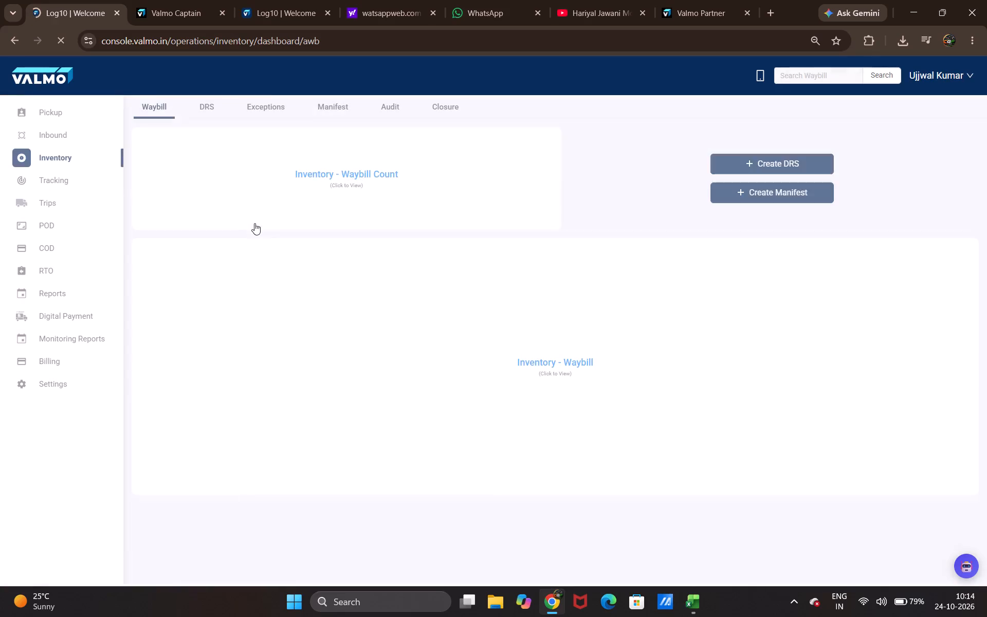
click(310, 210)
click(481, 308)
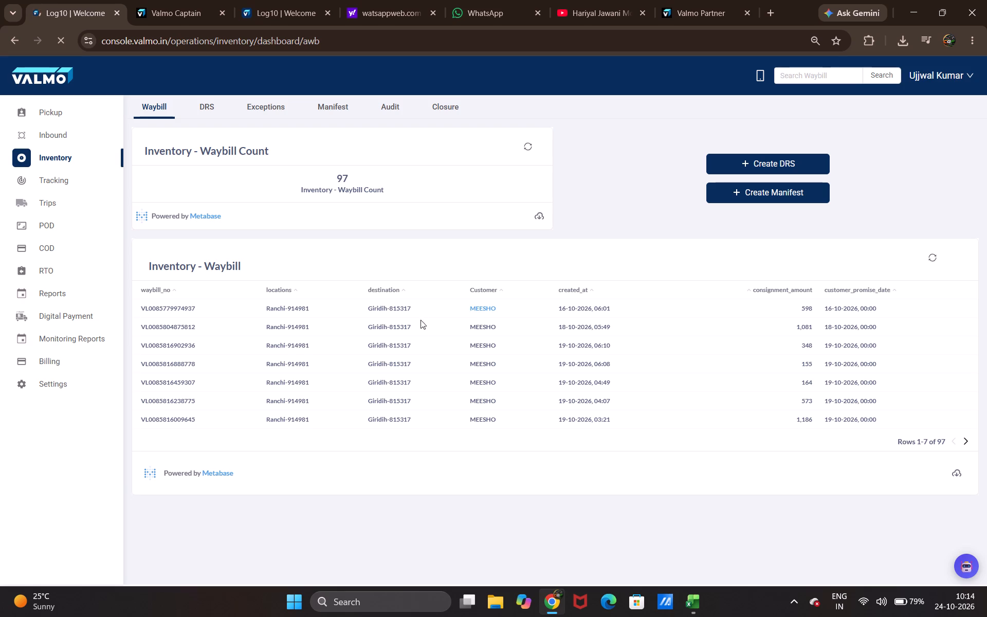
click(525, 143)
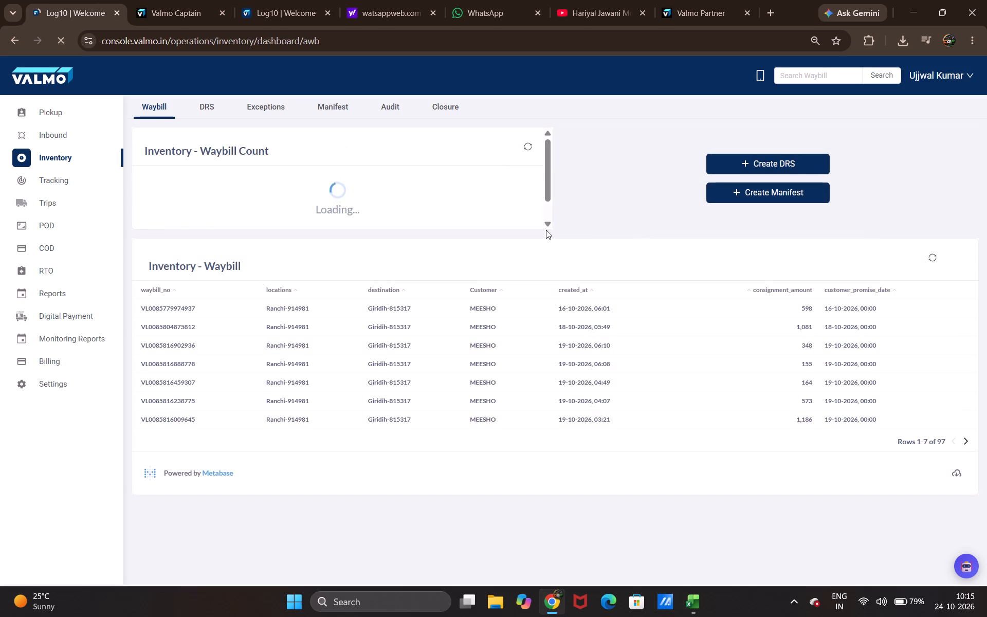